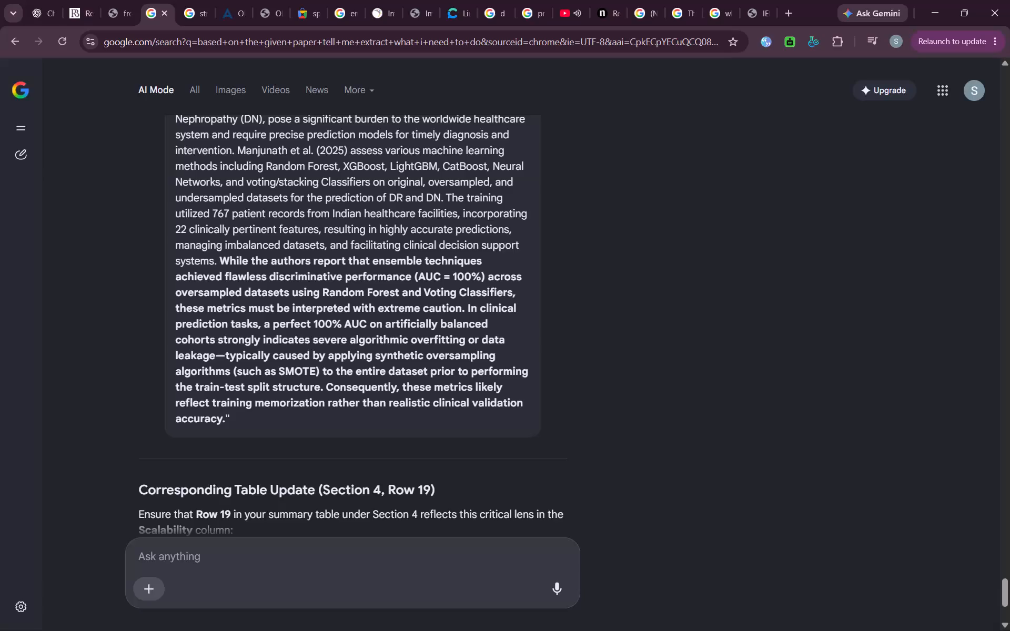
Copy the bold passage from "While the authors report that ensemble techniques" through "realistic clinical validation accuracy.".
drag(225, 258, 341, 334)
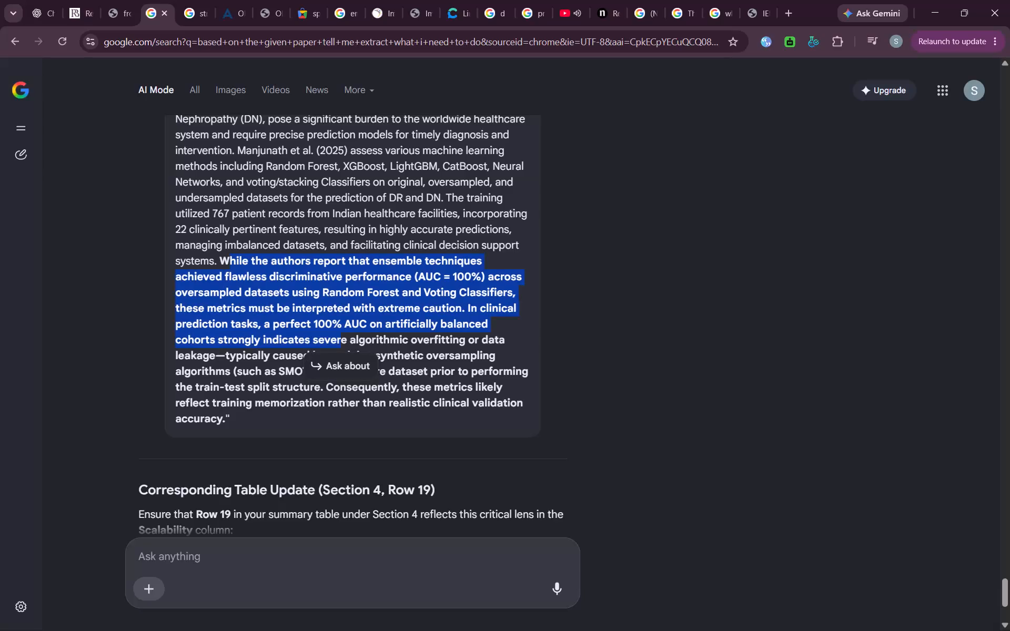
drag(341, 334, 431, 288)
drag(314, 384, 265, 433)
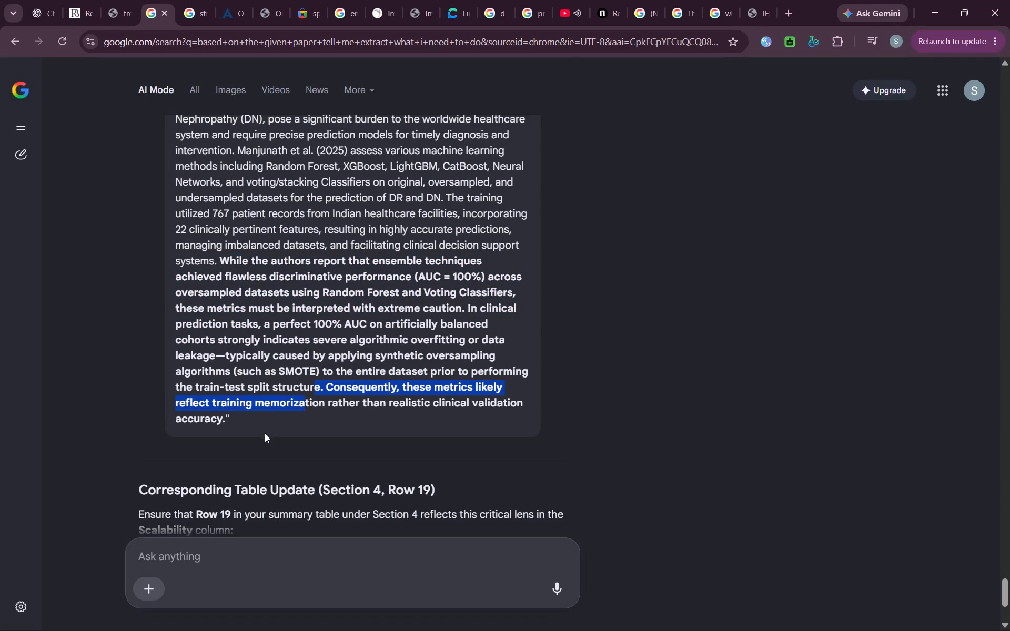
drag(265, 433, 243, 410)
click(243, 410)
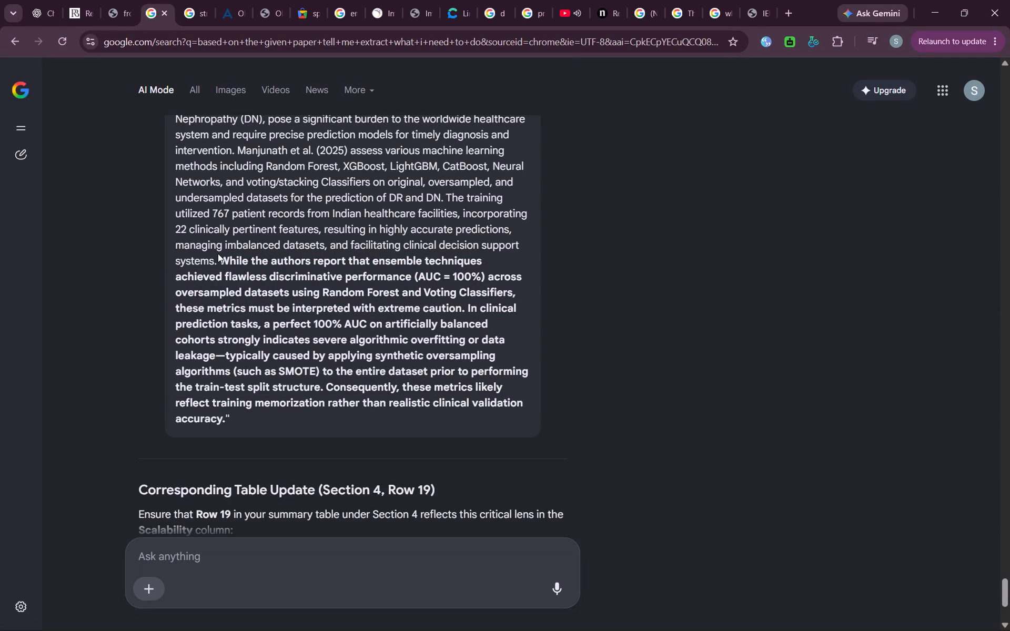
drag(218, 253, 234, 400)
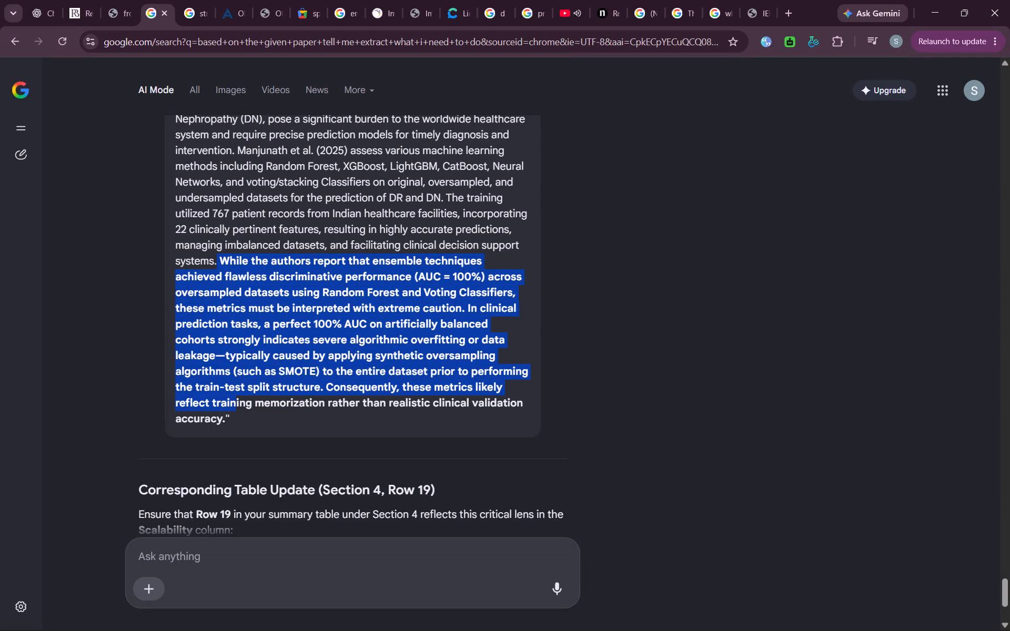
drag(234, 400, 223, 412)
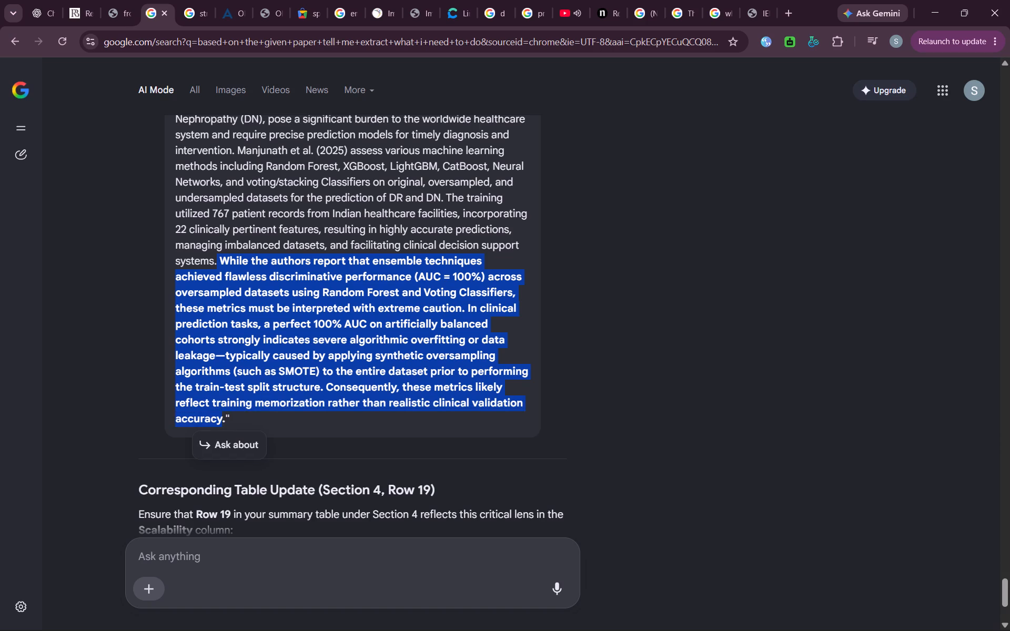
drag(223, 412, 224, 418)
key(ctrl+c)
key(ctrl+c)
Switch to the Review Paper in Word and paste the passage after "clinical decision support systems." in the diabetes paragraph, starting on a new line.
key(alt+Tab)
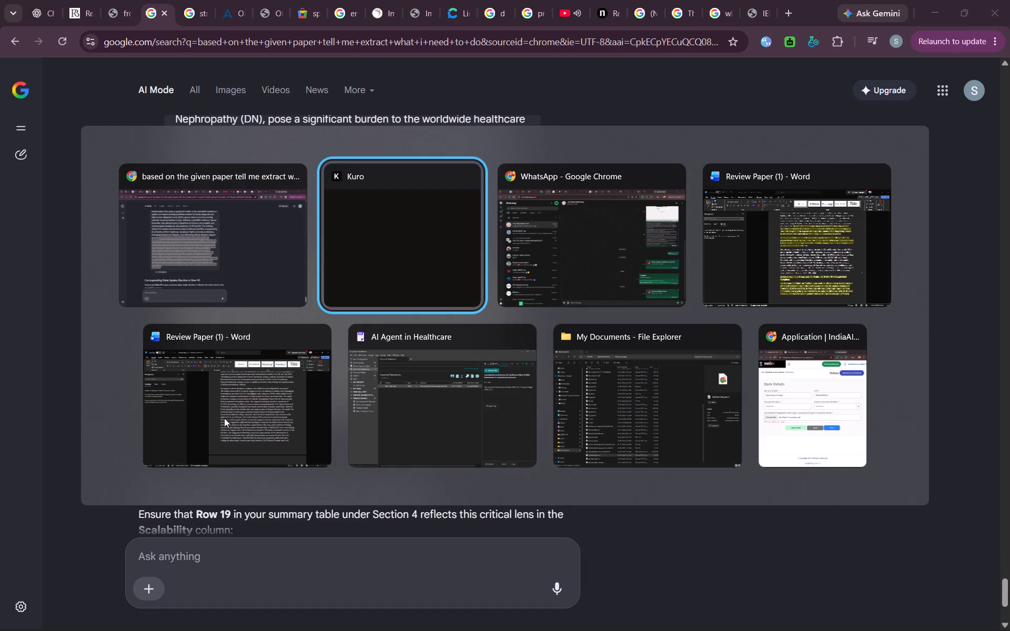
key(alt+Tab)
key(alt+Tab)
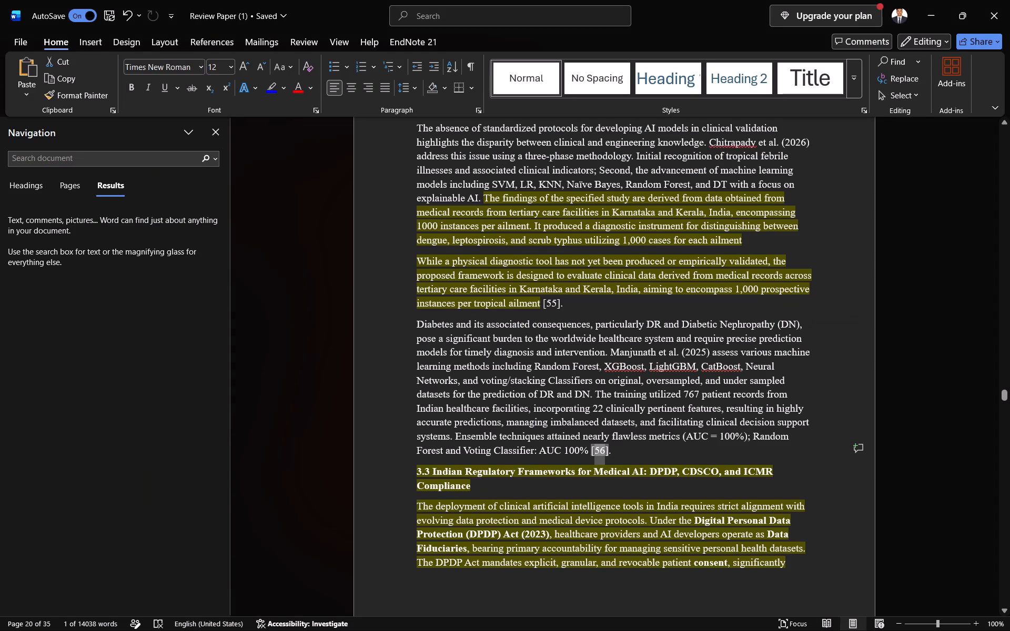
scroll(644, 333, up, 1)
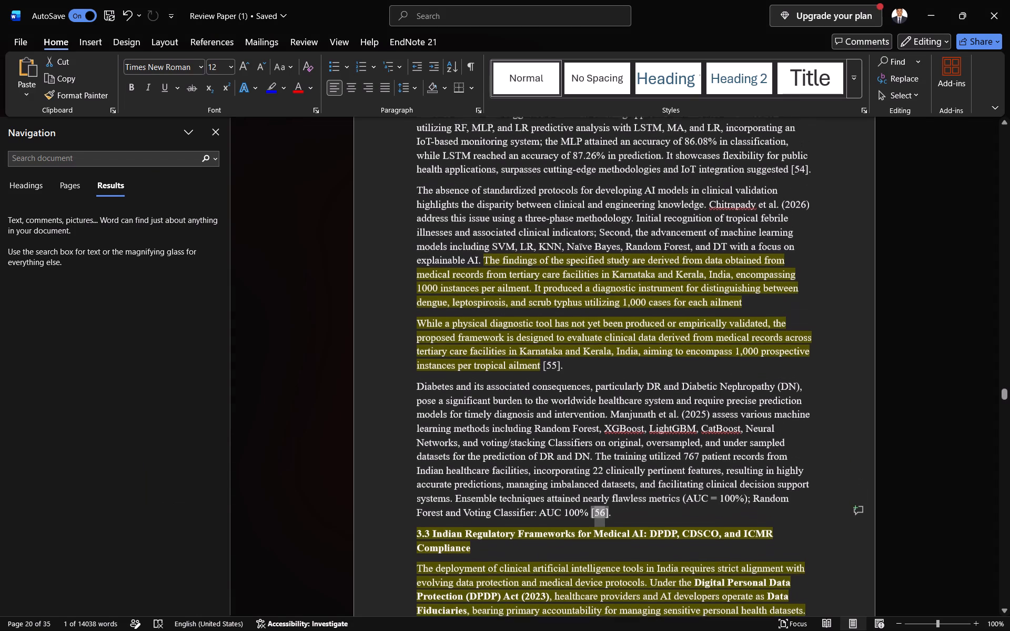
scroll(644, 333, up, 1)
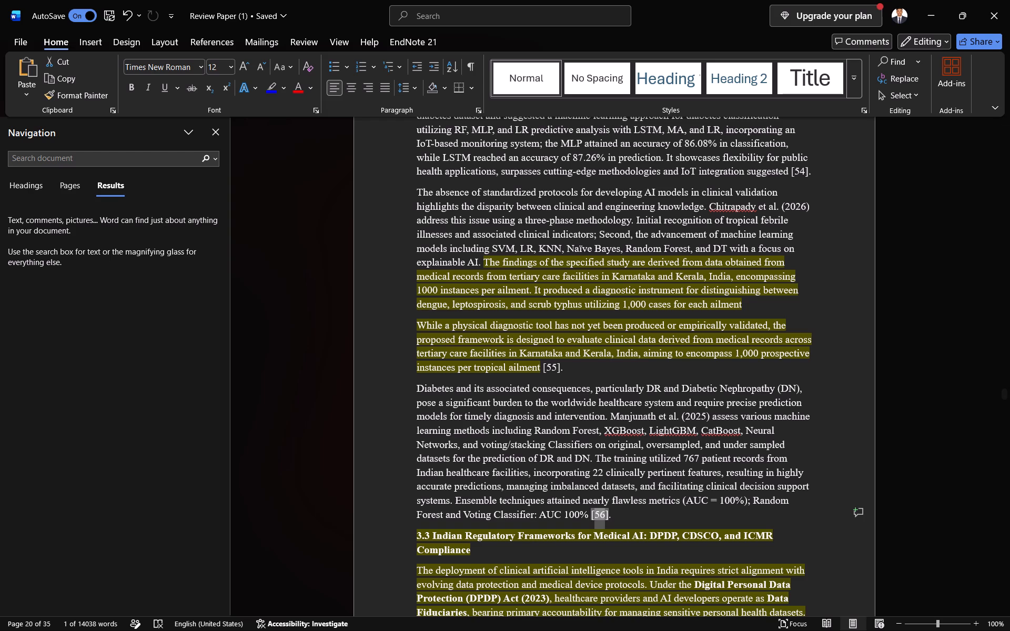
click(453, 498)
key(space)
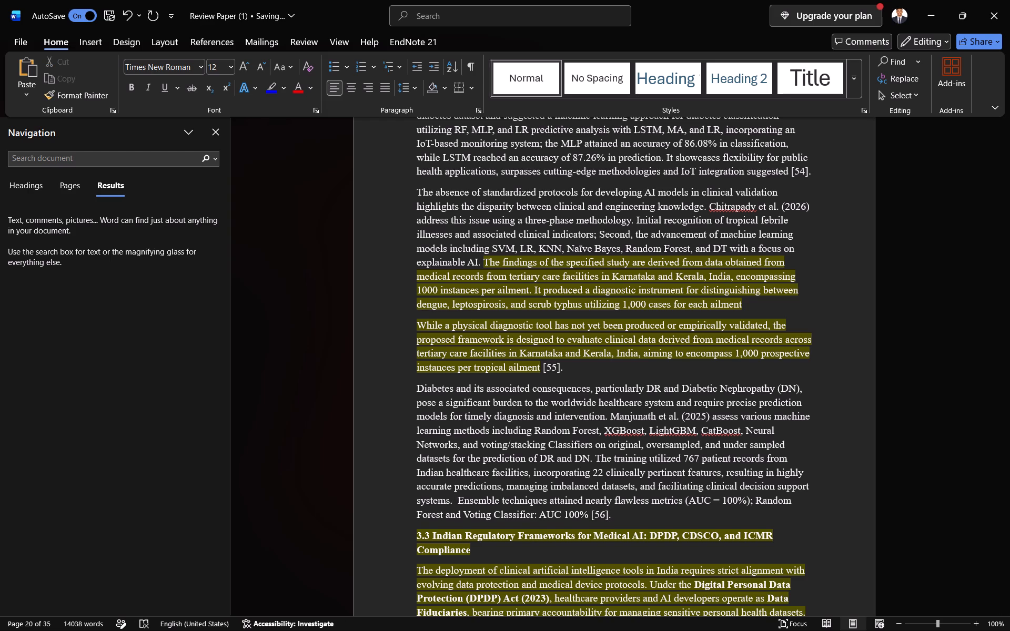
key(ctrl+v)
click(456, 497)
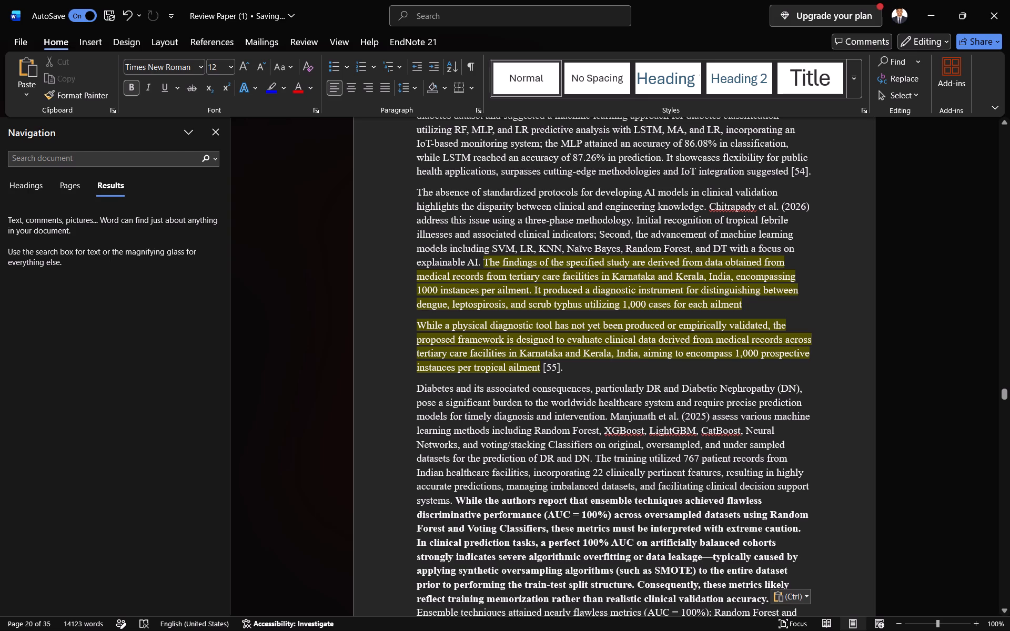
key(shift+Return)
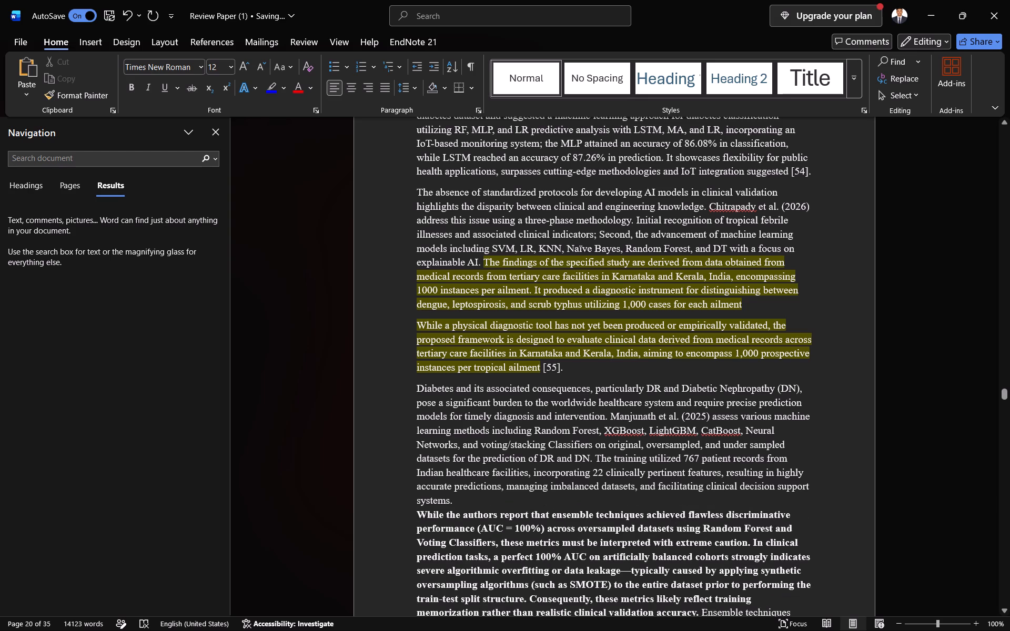
Delete the highlighted "While a physical diagnostic tool" sentence and join citation [55] to the preceding paragraph after "each ailment", separated by a space.
drag(534, 368, 433, 335)
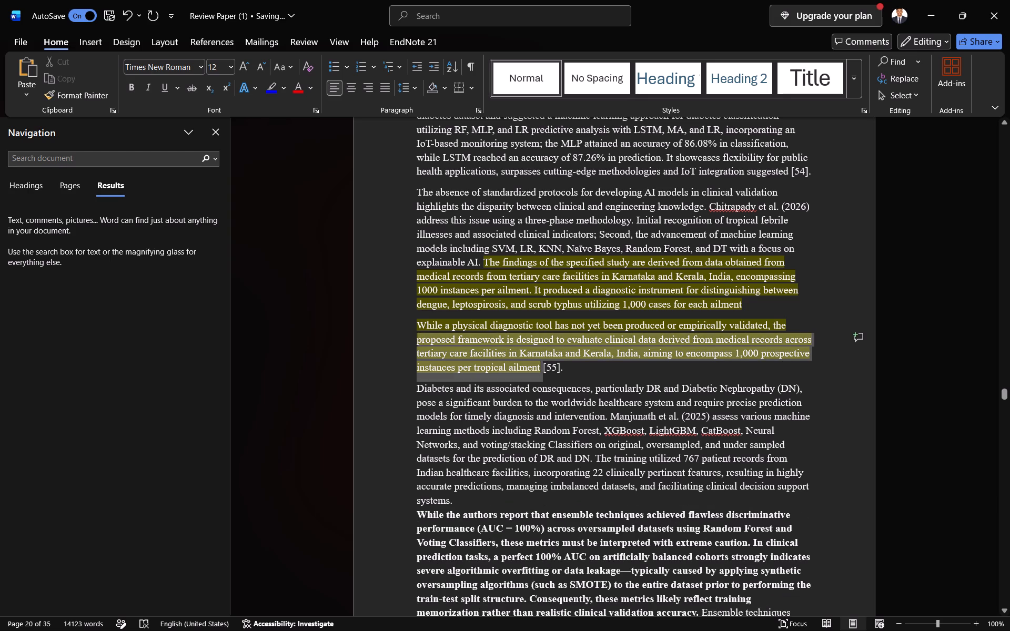
drag(433, 335, 417, 327)
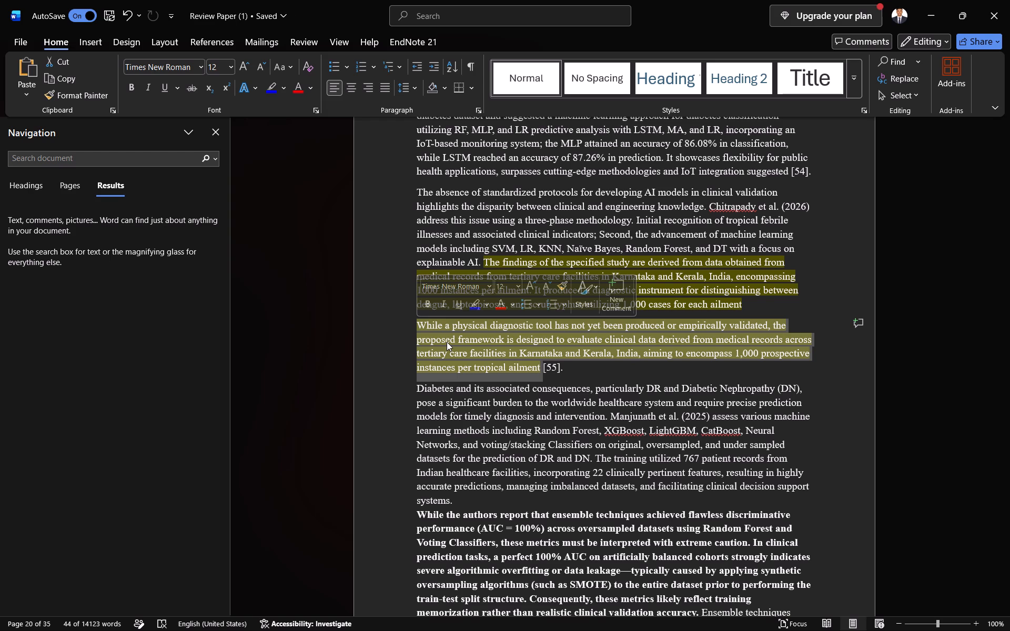
click(793, 360)
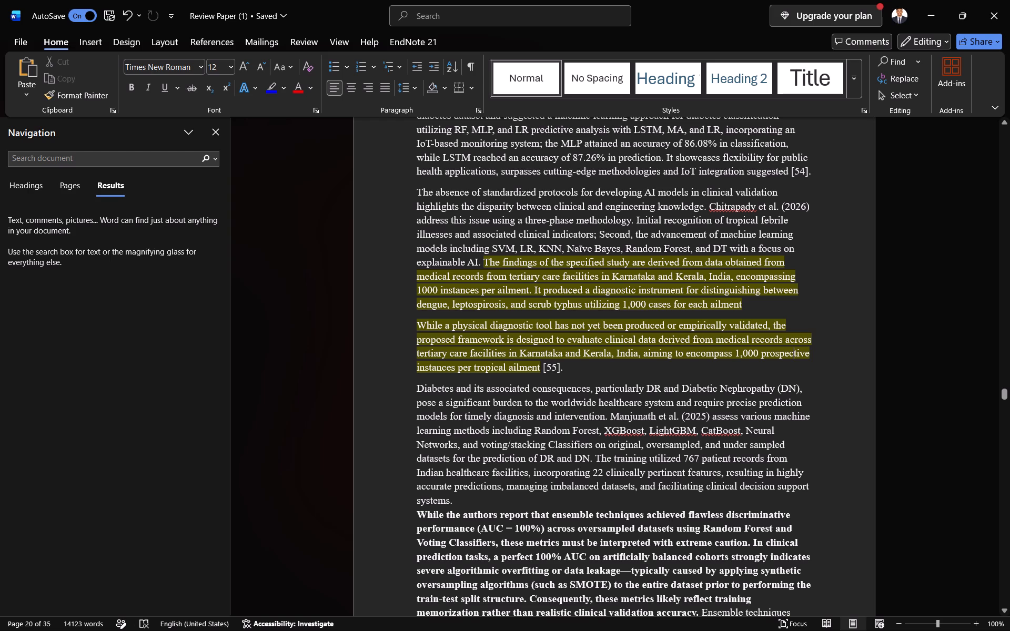
drag(540, 363, 418, 331)
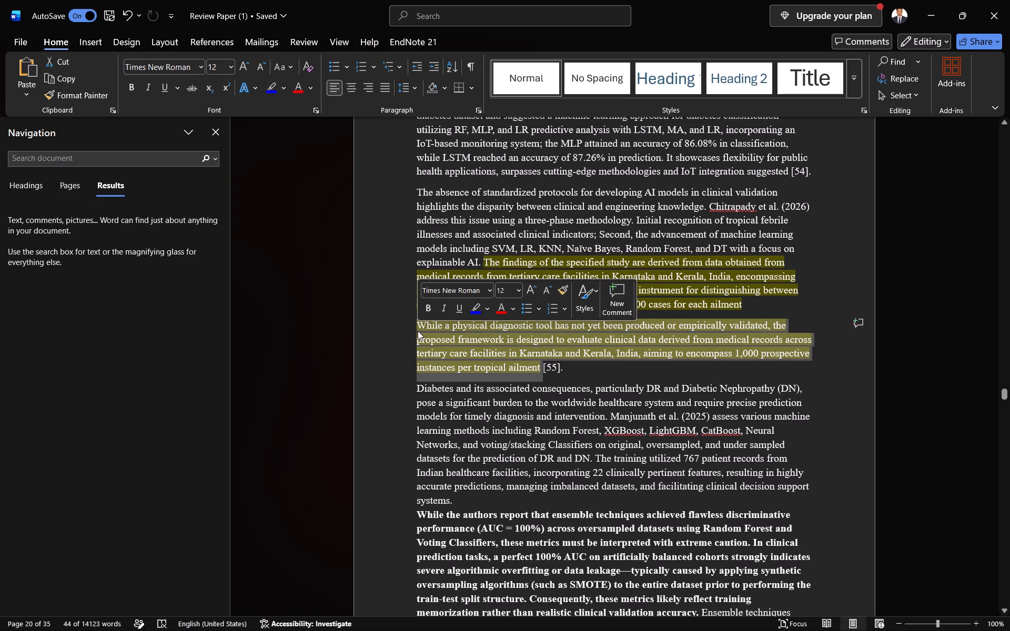
key(BackSpace)
key(BackSpace)
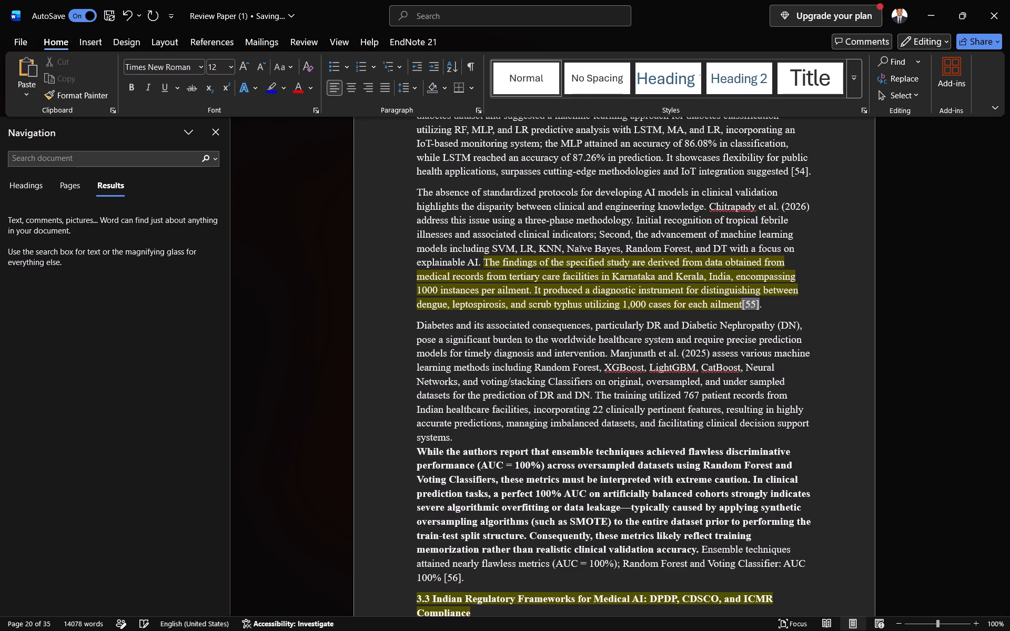
key(space)
Begin a retyped sentence after "clinical decision support systems." in the diabetes paragraph with "While the author report that".
scroll(418, 331, down, 1)
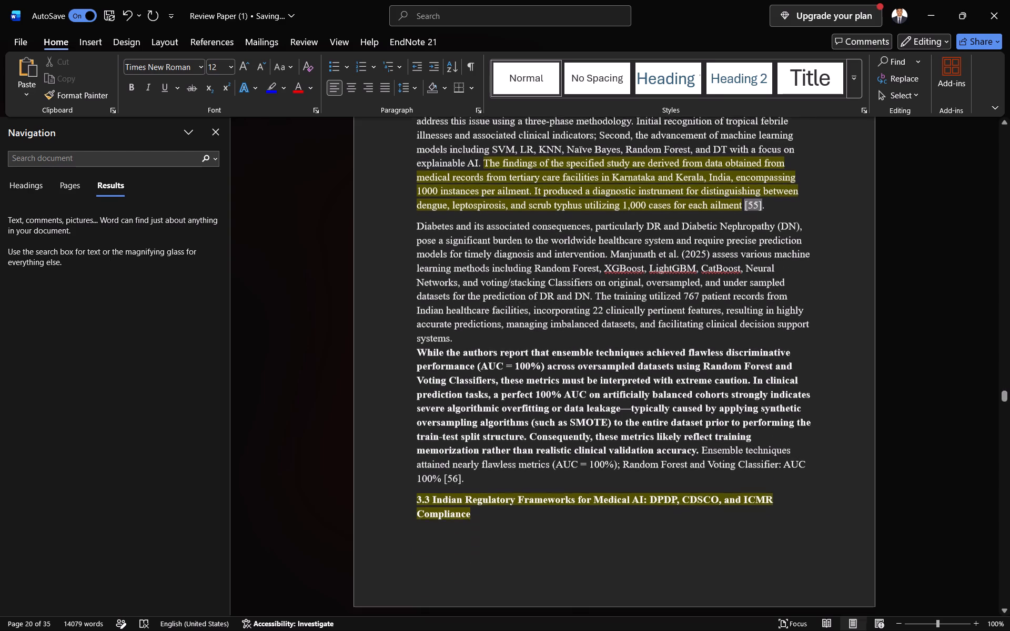
scroll(418, 331, down, 2)
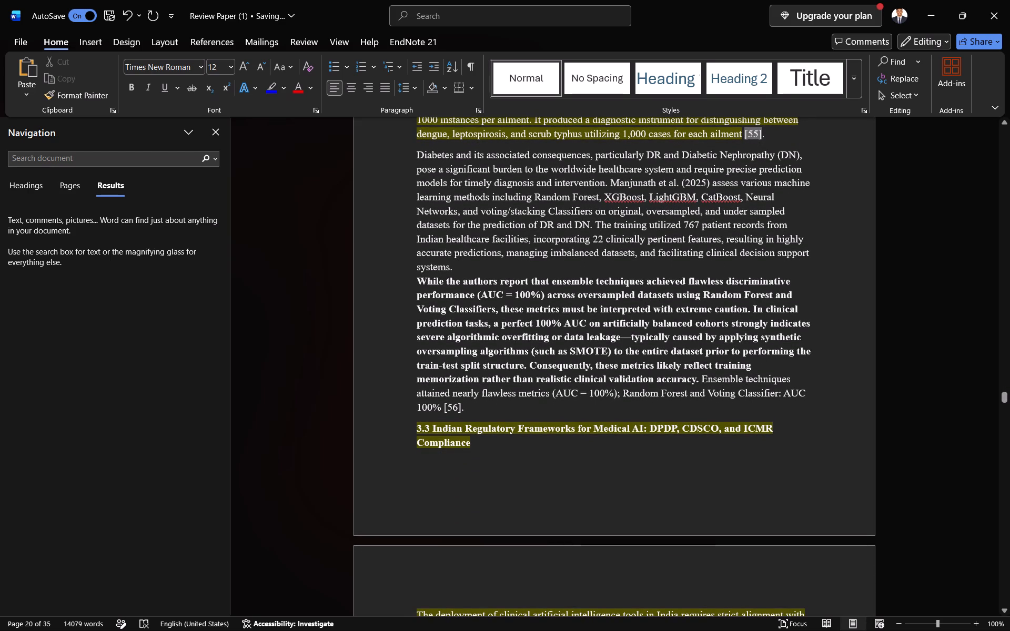
click(477, 262)
text(While)
key(space)
text(the)
key(space)
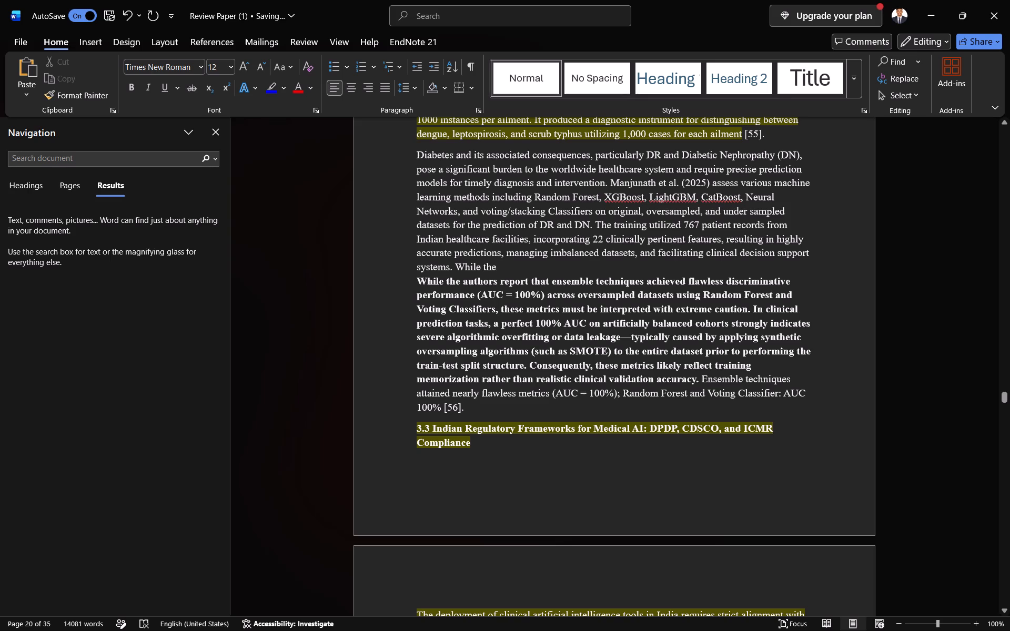
text(author)
key(space)
text(report)
key(space)
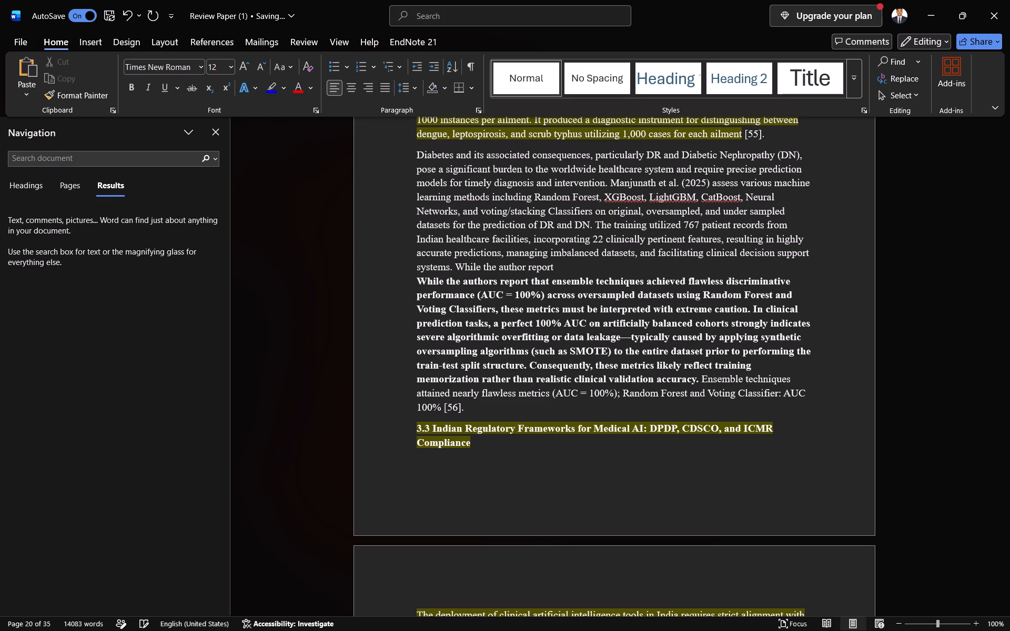
text(thhat)
key(space)
key(BackSpace)
key(space)
Continue the retyped sentence after "While the author report that" with "ensemble techniques achieved".
text(en)
text(se)
text(mble)
key(space)
text(techni)
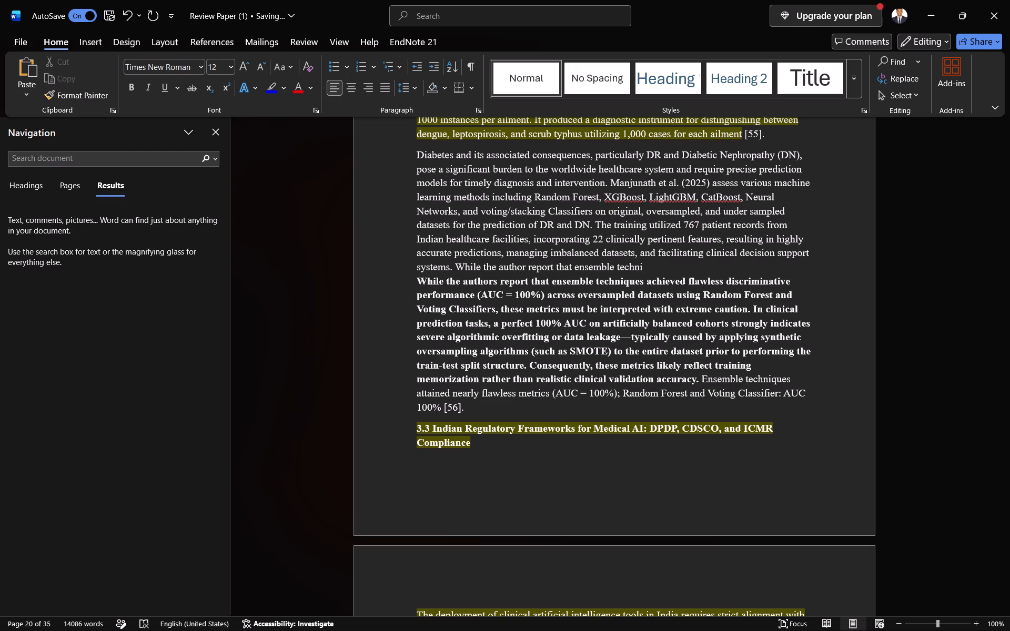
text(ques)
key(space)
text(ach)
text(ie)
text(ved)
key(space)
Extend the retyped sentence with "flawless discriminative performance".
text(fla)
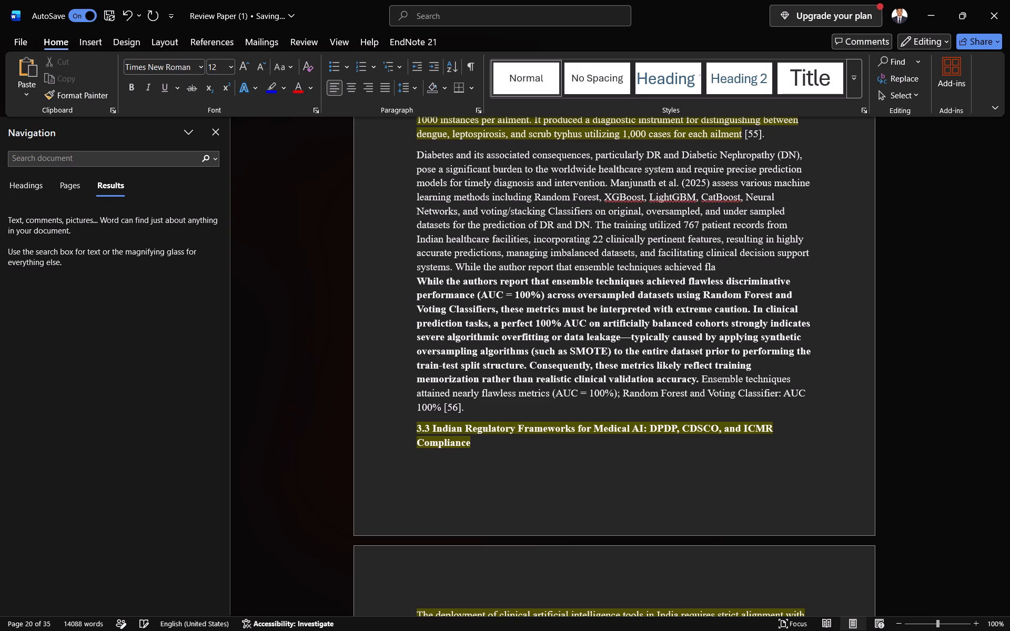
text(wless)
key(space)
text(dic)
key(BackSpace)
text(scr)
text(imi)
text(native)
key(space)
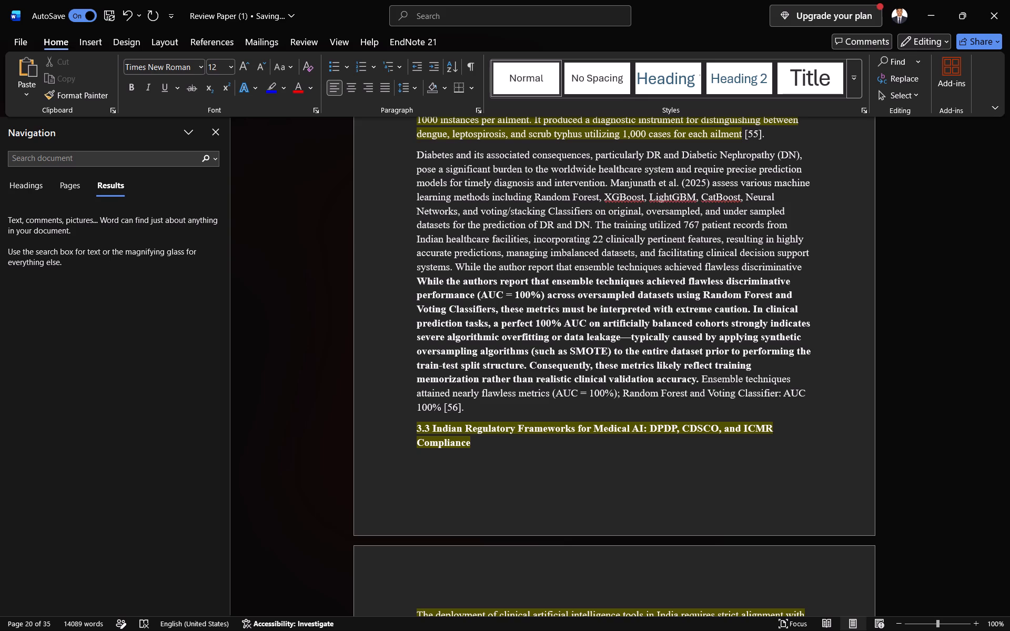
text(performance)
key(space)
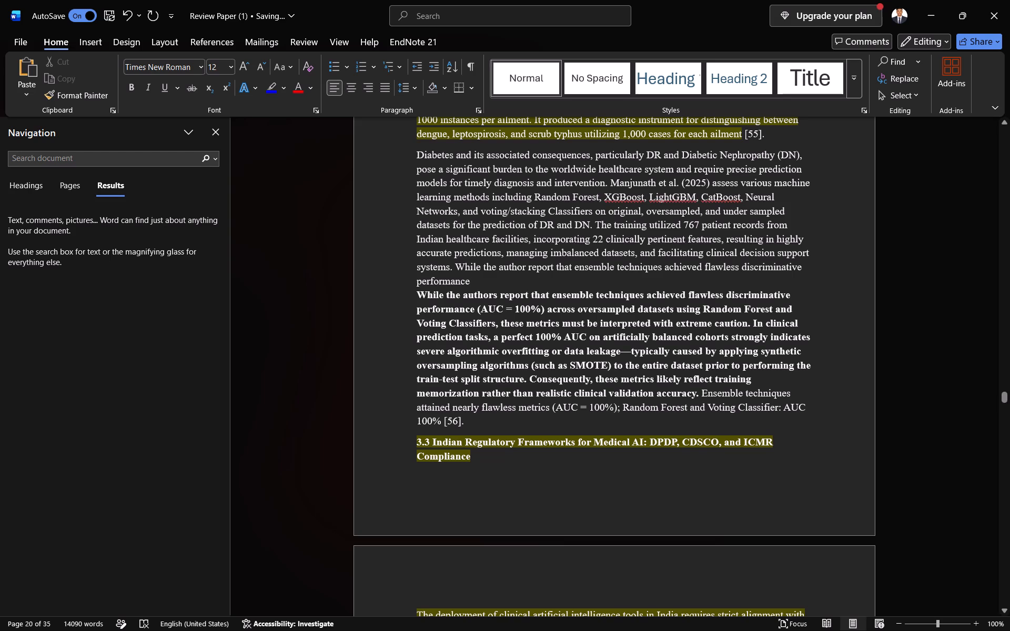
Copy the retyped word "discriminative", switch to Chrome and change the existing synonym search to look up "flawlees synonym".
drag(805, 267, 744, 268)
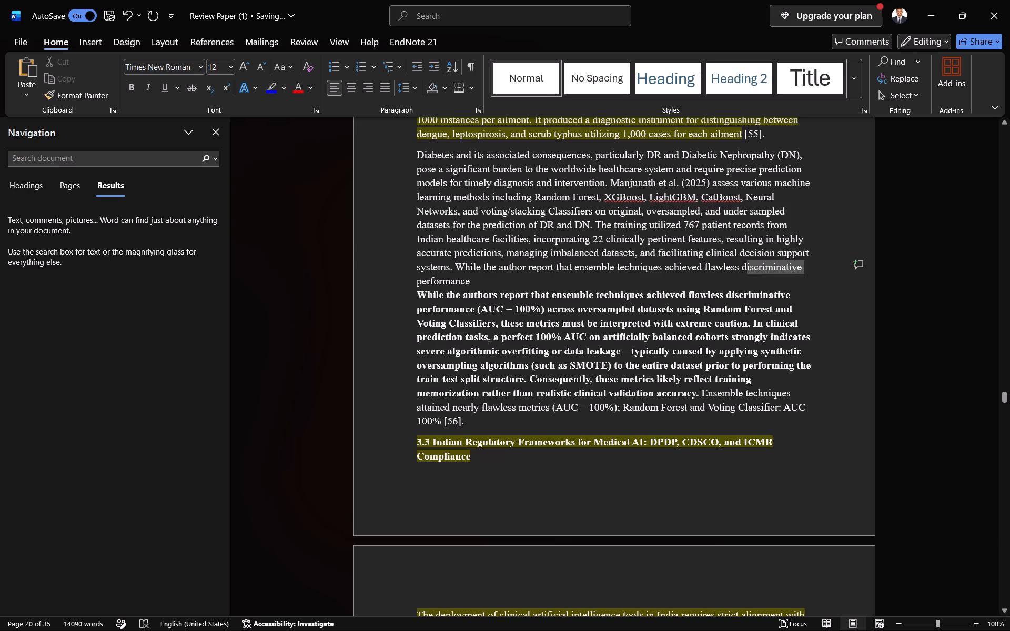
drag(744, 268, 742, 268)
key(ctrl+c)
key(ctrl+c)
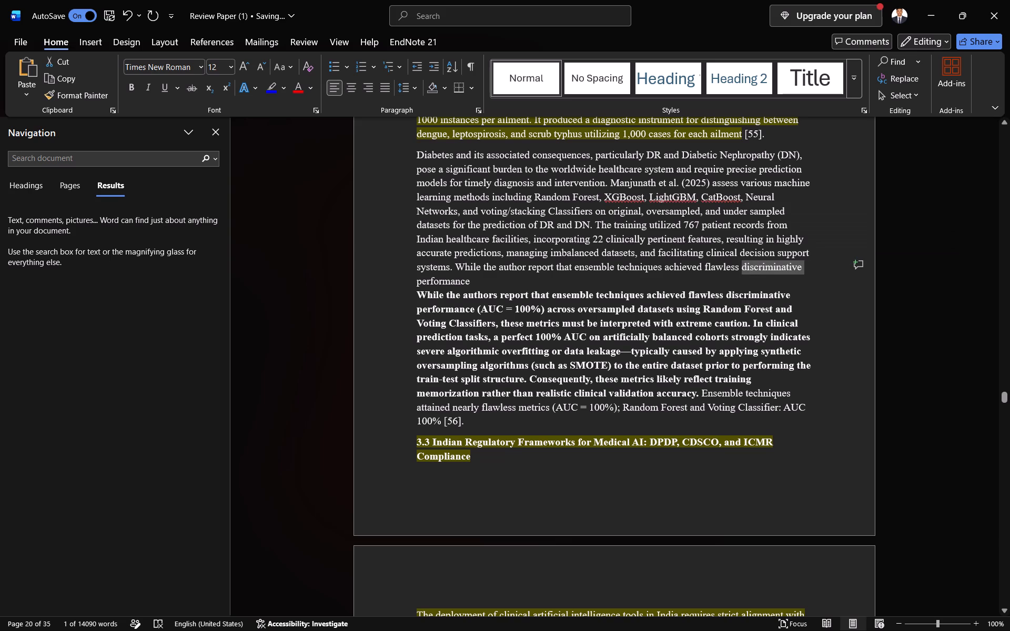
key(alt+Tab)
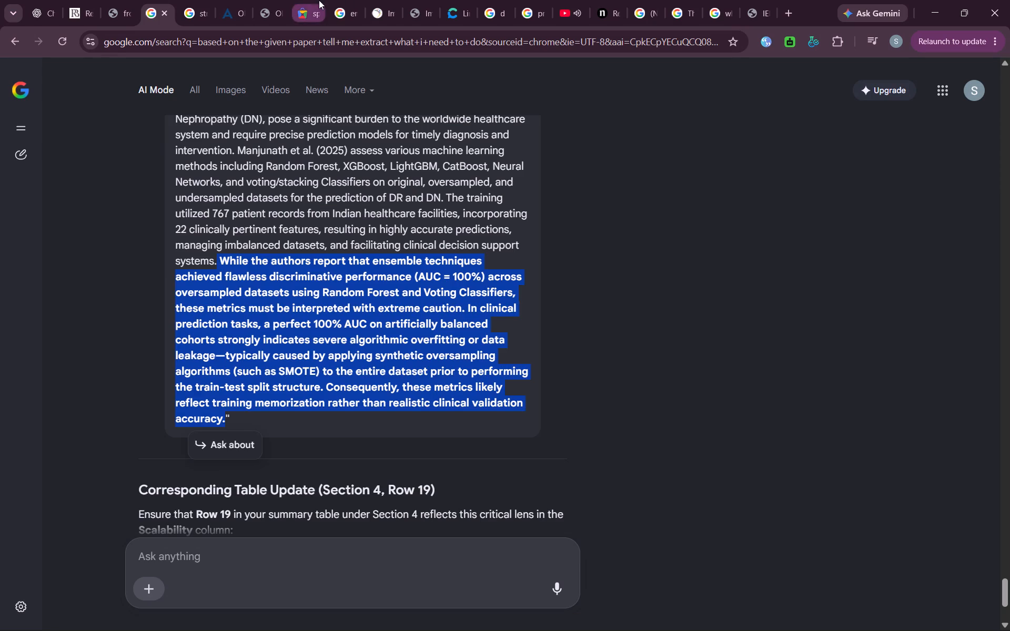
click(204, 3)
drag(172, 89, 44, 93)
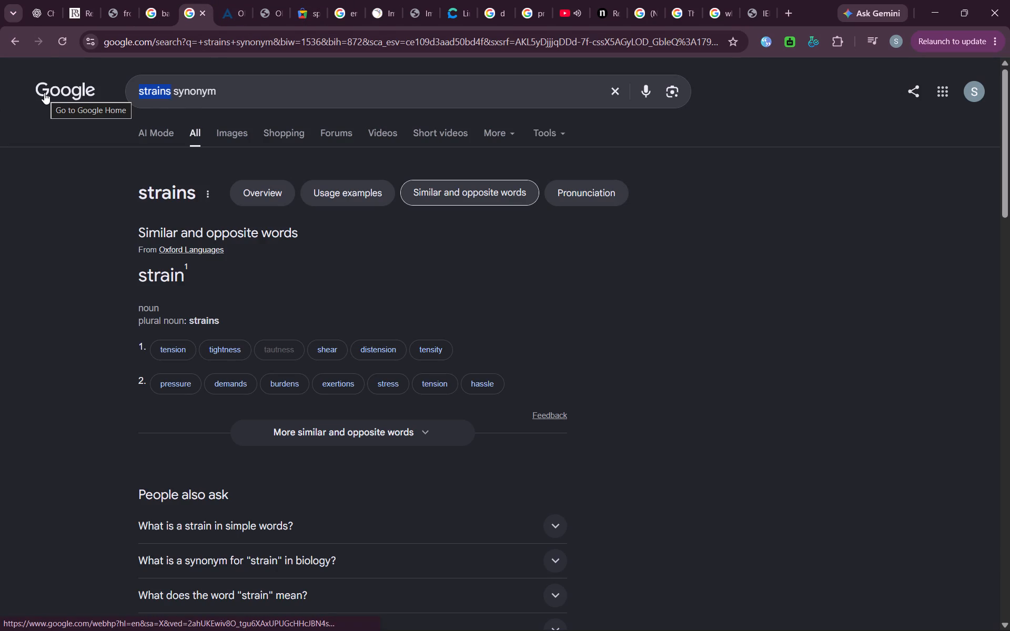
text(flawlees)
key(Return)
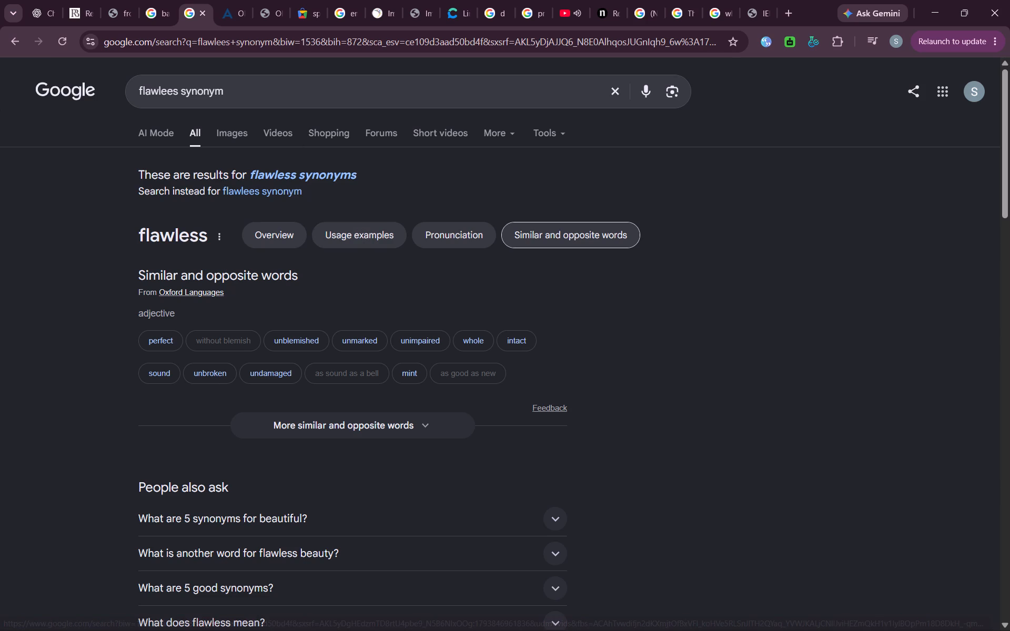
Replace the searched word with the copied "discriminative" and search for its synonyms.
drag(179, 92, 97, 86)
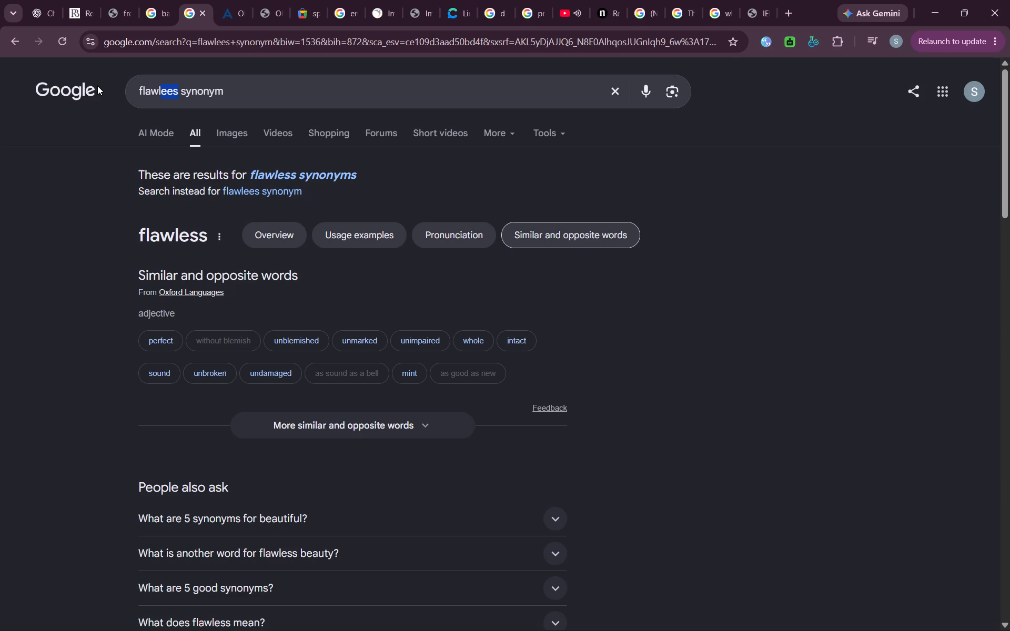
key(ctrl+v)
key(bracketright)
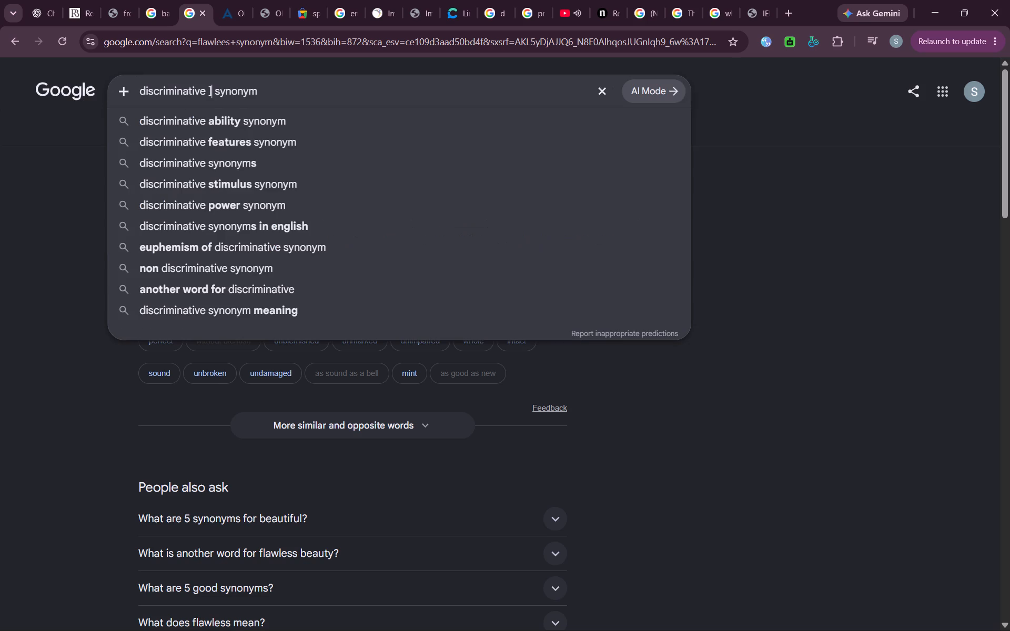
key(BackSpace)
key(Return)
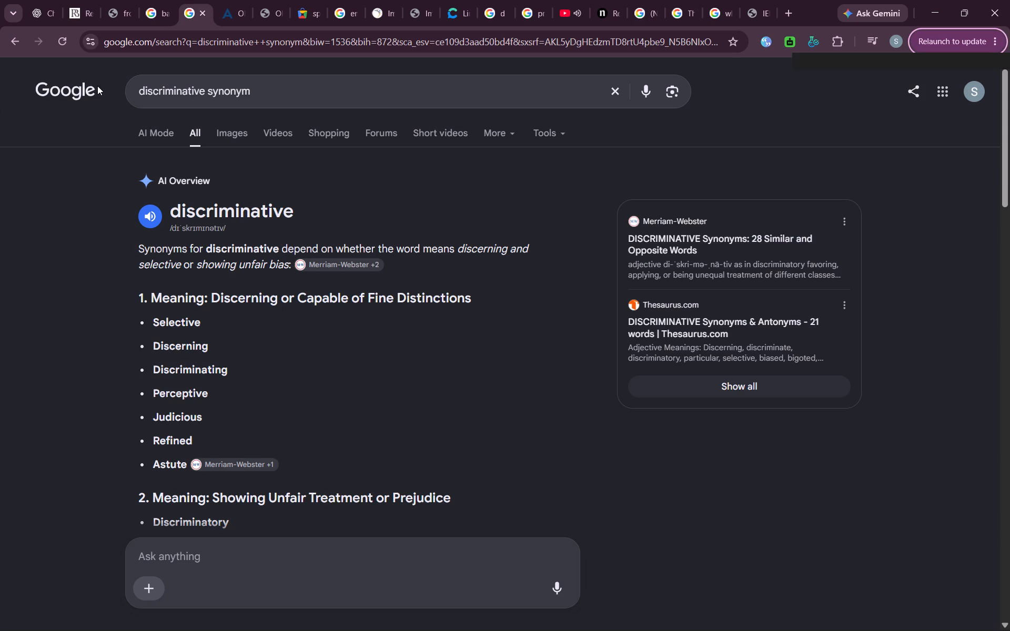
Switch back to the Review Paper in Word and replace "flawless" in the retyped sentence with "perfect selective".
key(alt+Tab)
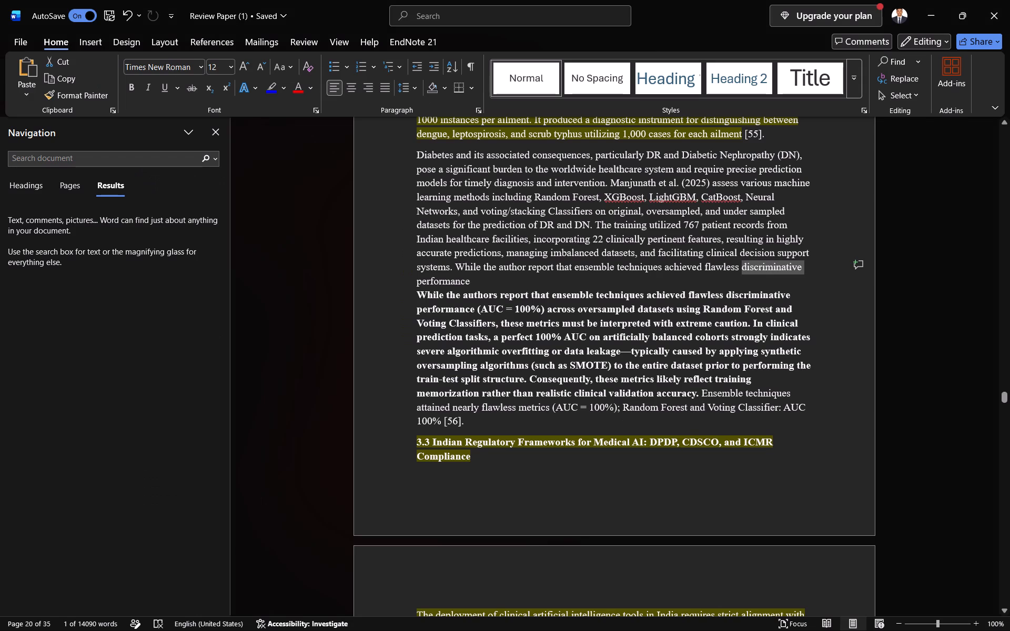
click(737, 266)
key(BackSpace)
key(BackSpace)
key(BackSpace)
key(BackSpace)
key(BackSpace)
key(BackSpace)
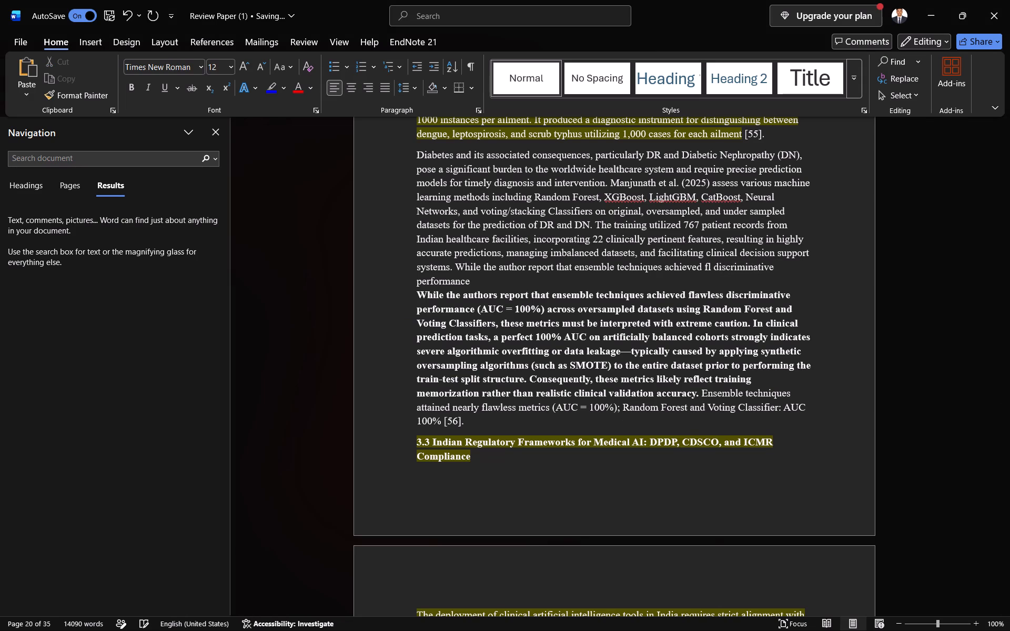
key(BackSpace)
key(BackSpace)
text(perfect sle)
key(BackSpace)
key(BackSpace)
key(e)
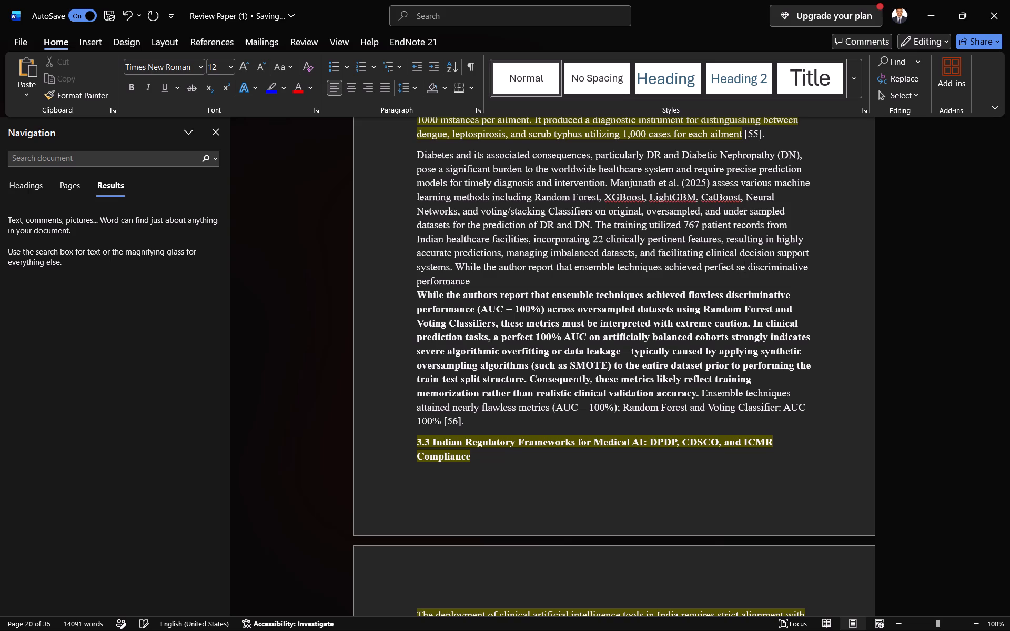
text(lective)
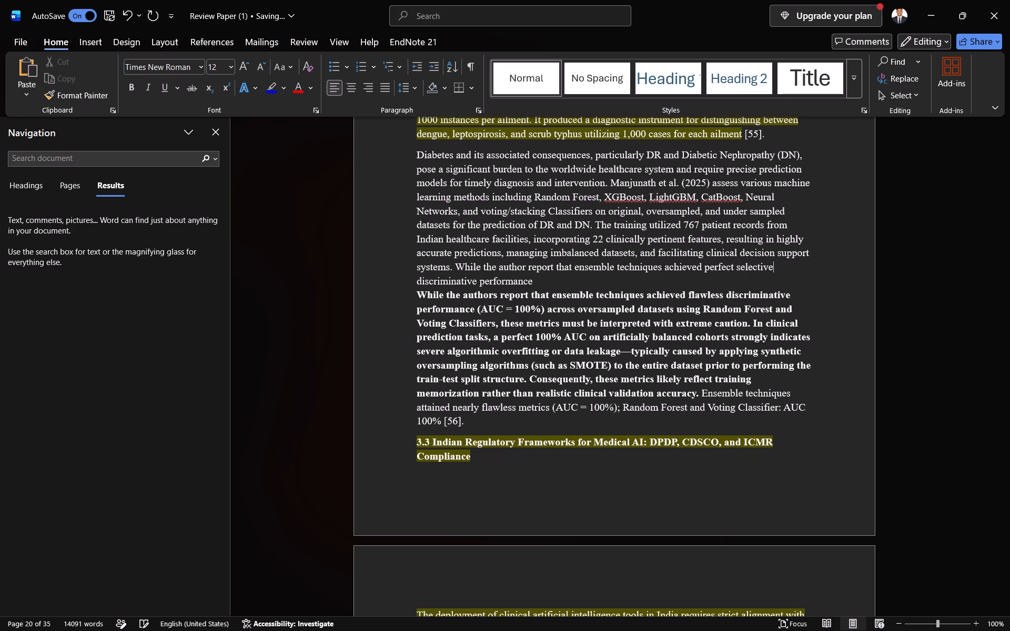
key(space)
key(BackSpace)
Add "(AUC = 100%)" after "discriminative performance" in the retyped sentence, with spaces around the equals sign.
click(597, 281)
text(())
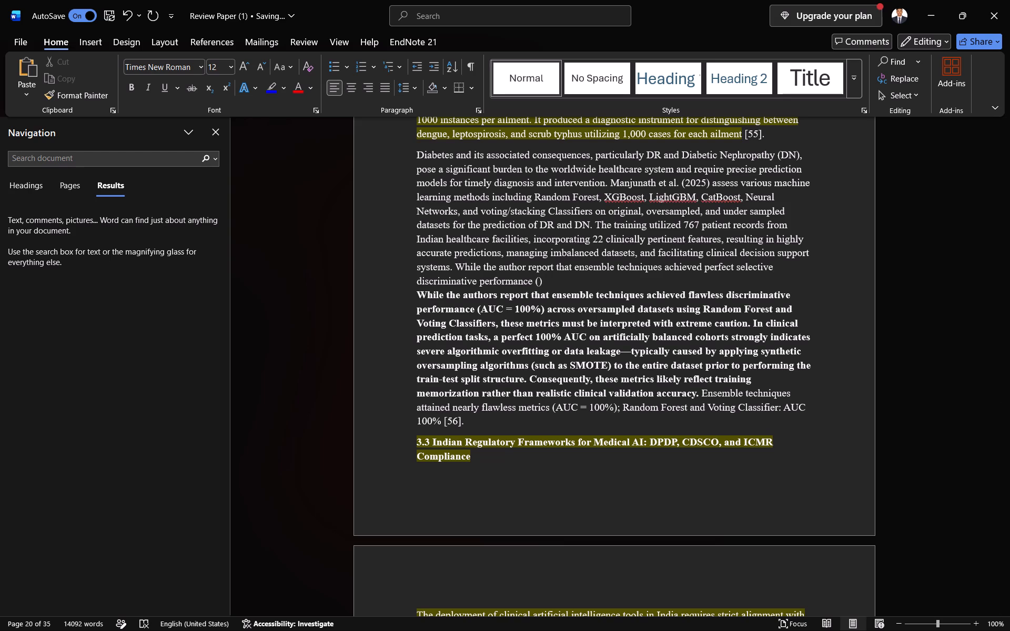
key(Left)
key(shift+a)
text(UC)
key(space)
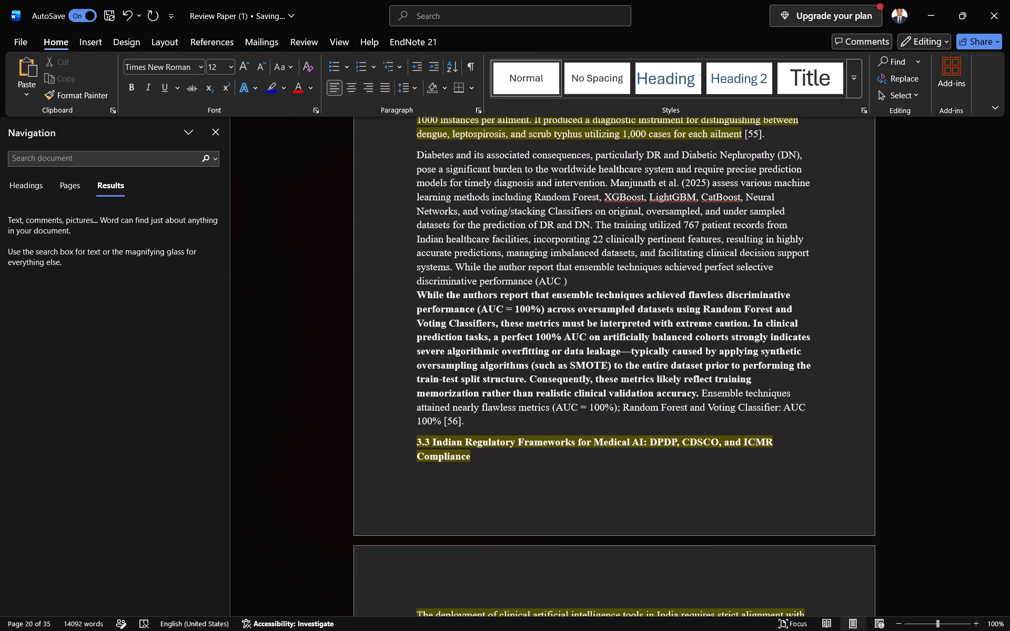
text(=100)
key(shift+percent)
key(Left)
key(Left)
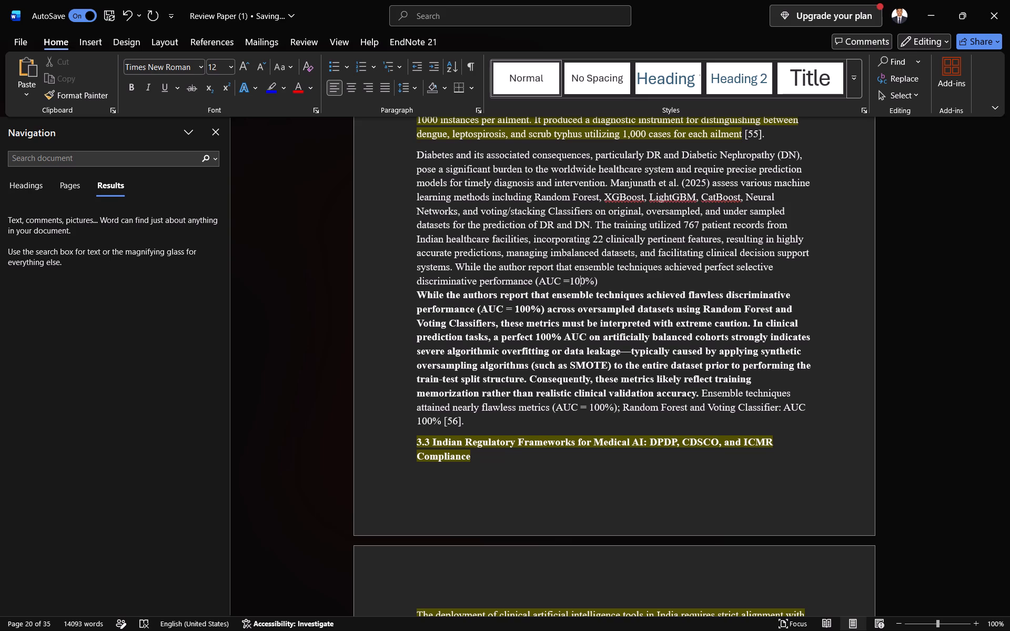
key(Left)
key(Left)
key(space)
key(Right)
key(Right)
key(Right)
key(Right)
key(Right)
Remove the parentheses around "AUC = 100%" in the retyped sentence, keeping a space after "performance".
key(BackSpace)
key(Left)
key(Left)
key(Left)
key(Left)
key(Left)
key(Left)
key(Left)
key(Left)
key(Left)
key(Left)
key(Left)
key(Left)
key(Delete)
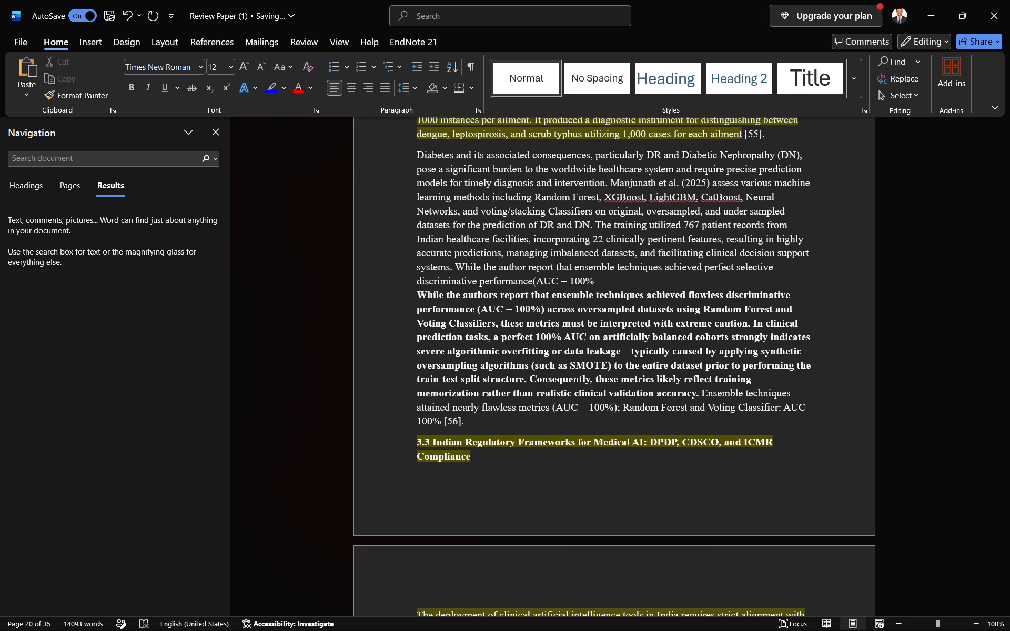
key(Delete)
key(space)
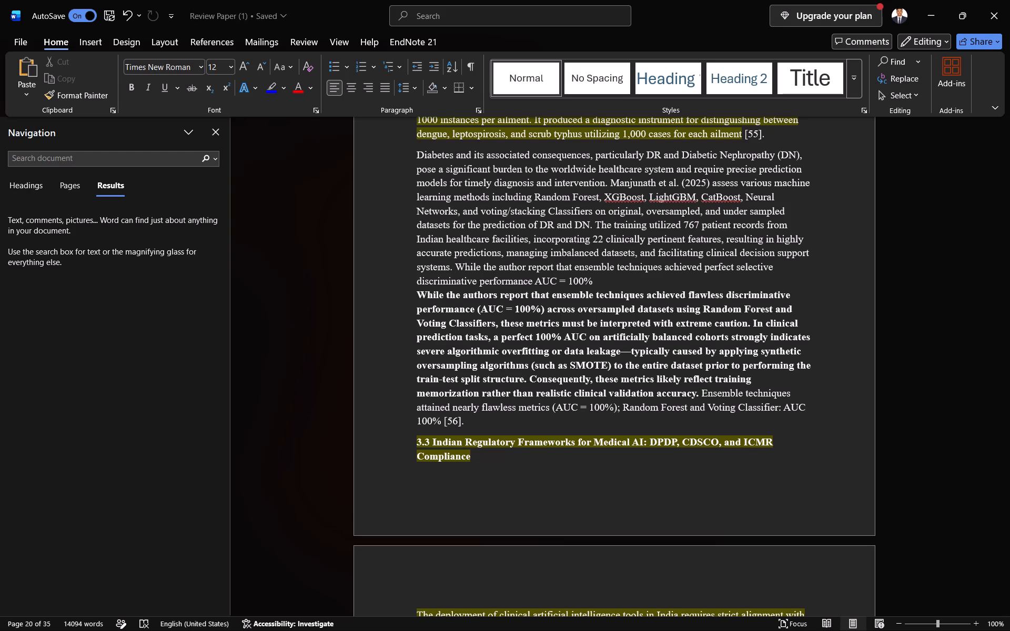
Extend the retyped sentence with "across oversampled datasets", correcting the misspelled "oversampled".
click(639, 279)
key(space)
text(acri)
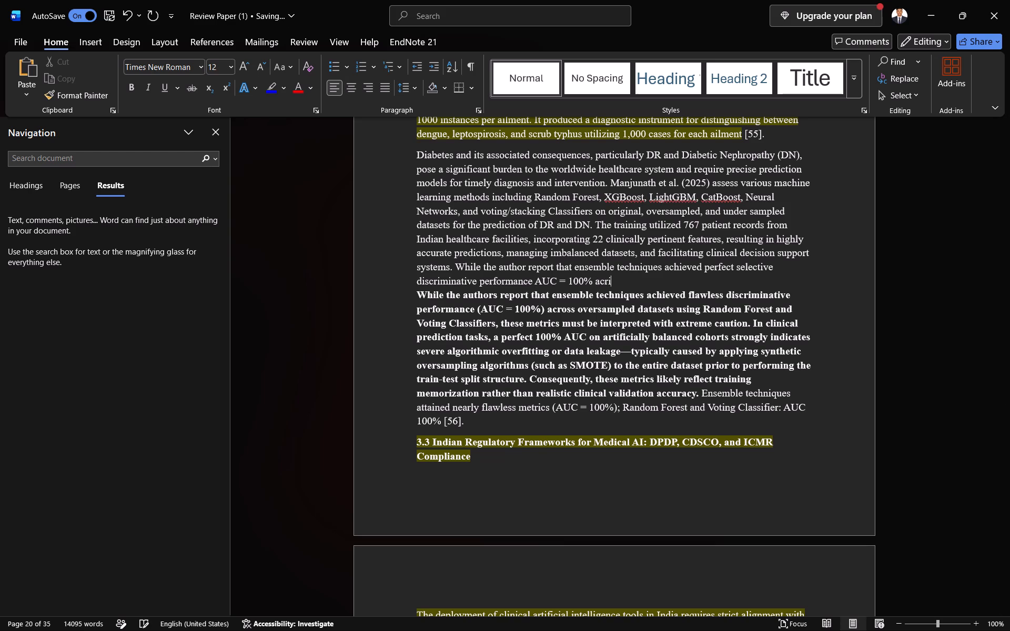
key(BackSpace)
text(oss)
key(space)
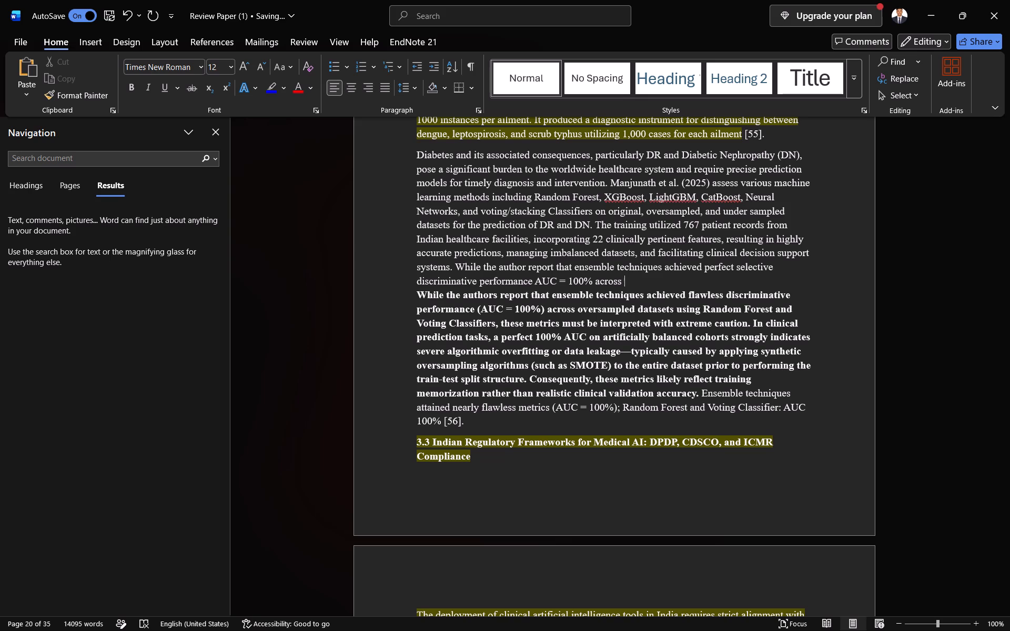
text(overla)
key(BackSpace)
text(samp)
text(led)
key(space)
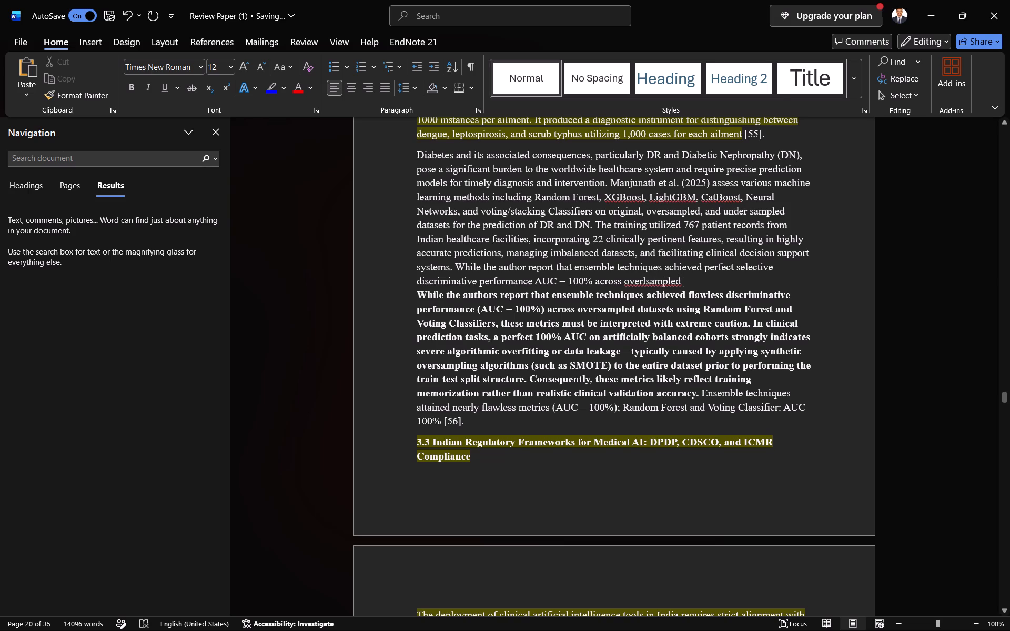
right_click(669, 281)
click(655, 298)
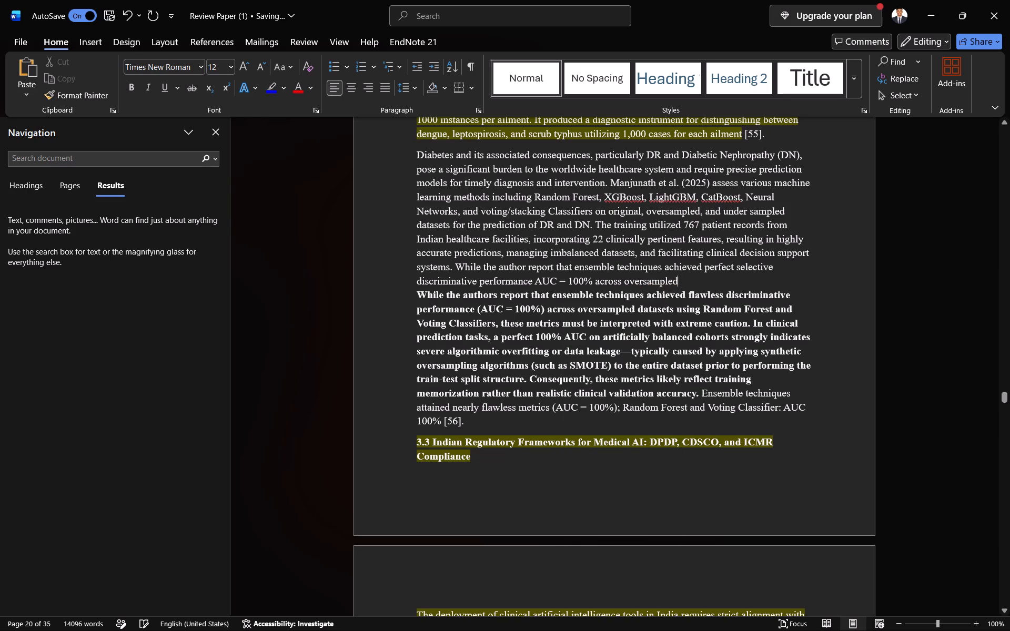
key(space)
text(datase)
key(t)
text(s)
key(space)
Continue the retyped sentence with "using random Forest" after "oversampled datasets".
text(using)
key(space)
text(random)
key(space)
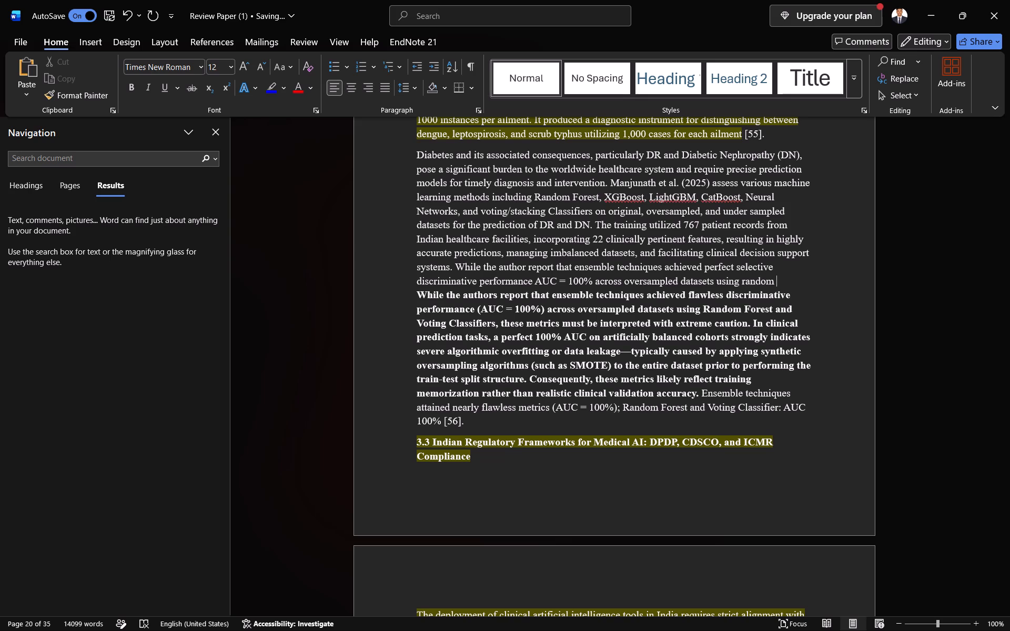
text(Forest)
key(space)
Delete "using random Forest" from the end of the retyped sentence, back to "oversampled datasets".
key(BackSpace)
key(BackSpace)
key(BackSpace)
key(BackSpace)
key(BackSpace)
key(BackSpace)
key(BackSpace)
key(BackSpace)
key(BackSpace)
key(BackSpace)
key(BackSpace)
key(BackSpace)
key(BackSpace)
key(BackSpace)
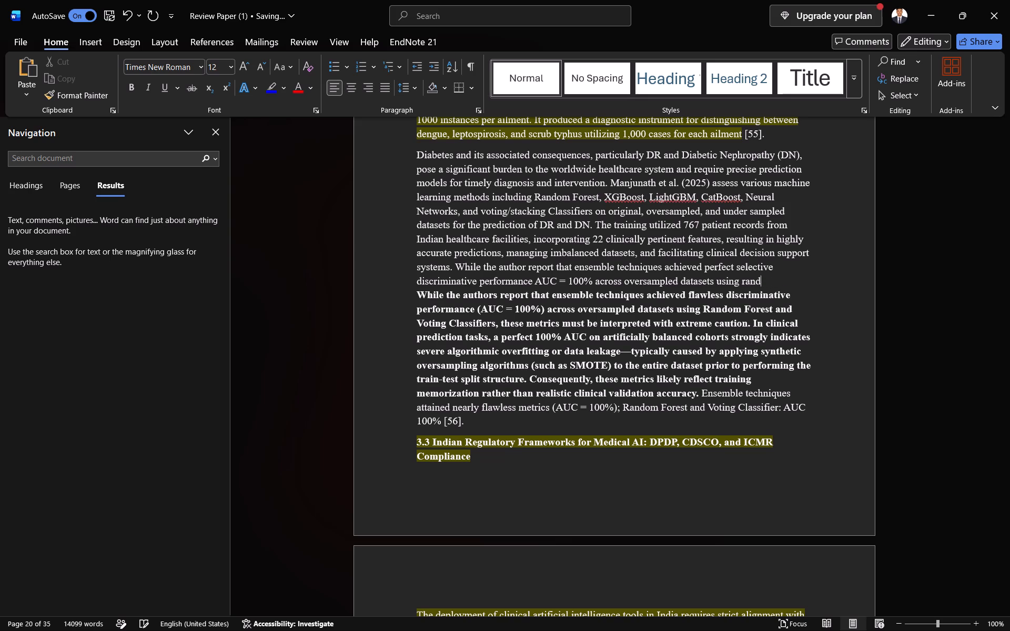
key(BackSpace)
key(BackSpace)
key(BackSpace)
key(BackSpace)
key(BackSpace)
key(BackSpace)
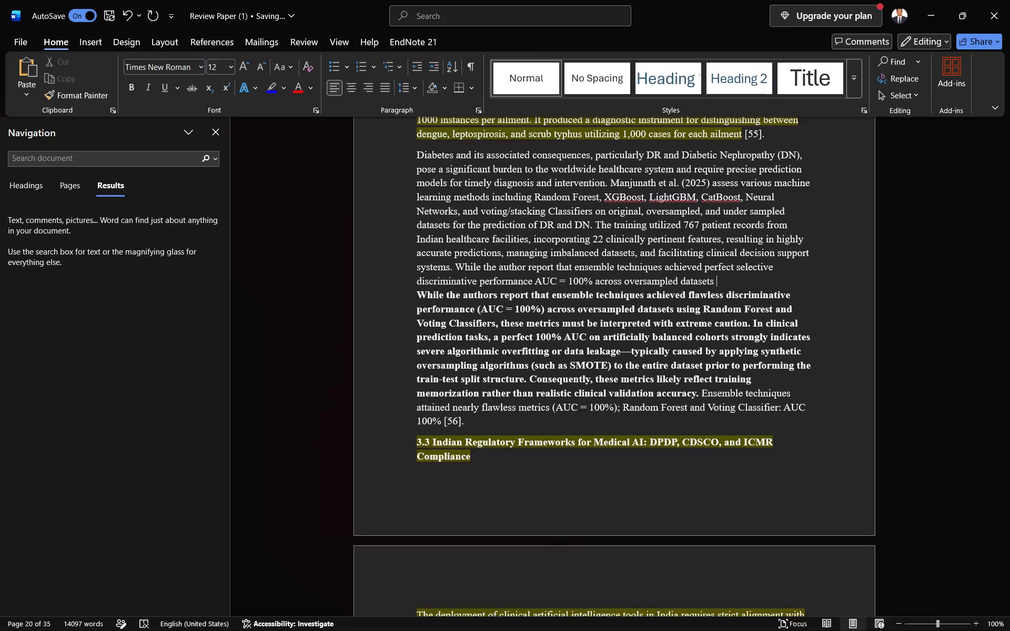
Replace "across" with "based on" before "oversampled datasets" in the retyped sentence.
click(621, 282)
key(BackSpace)
key(BackSpace)
key(BackSpace)
key(BackSpace)
key(BackSpace)
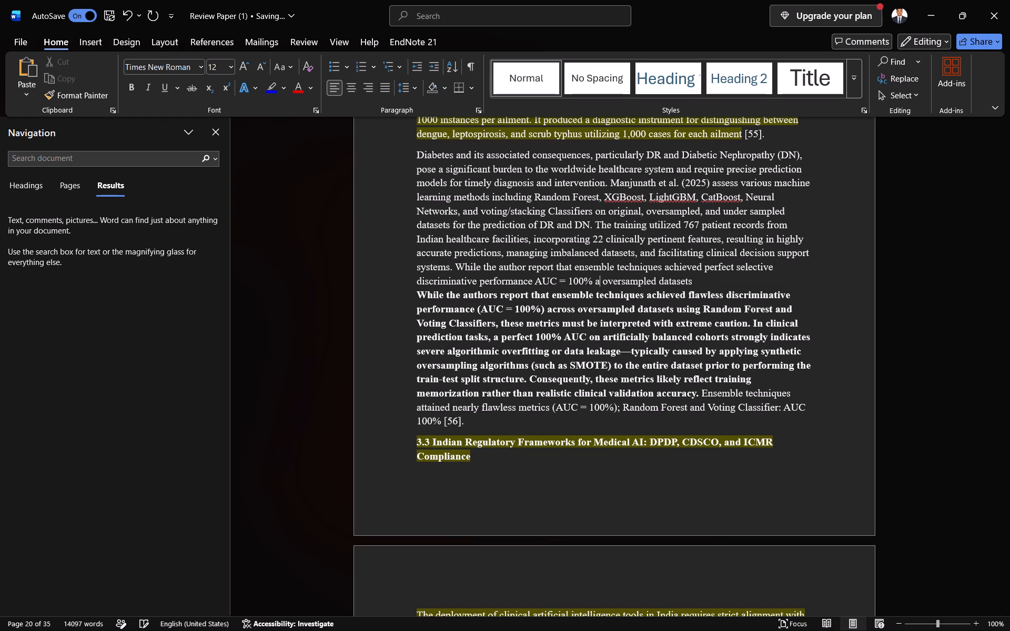
key(BackSpace)
text(based on)
Continue the retyped sentence after "oversampled datasets" with "using Random Forest and Voting Classifiers,".
key(Right)
key(Right)
key(Right)
key(Right)
key(Right)
key(Right)
key(Right)
key(Right)
key(Right)
key(Right)
key(Right)
key(Right)
key(Right)
key(Right)
key(Right)
key(Right)
key(Right)
key(Right)
key(Right)
key(Right)
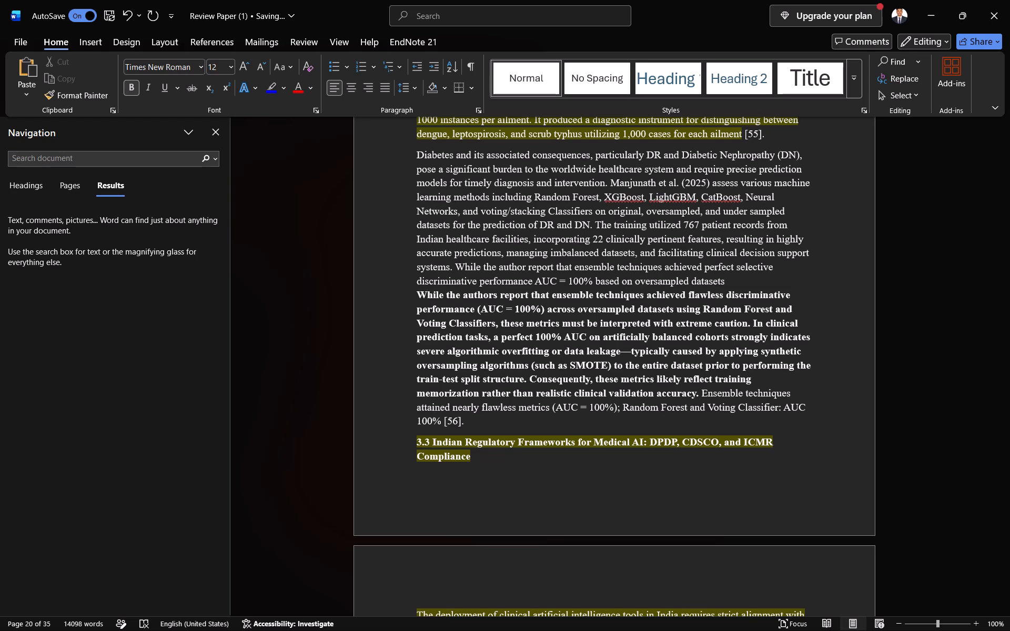
key(Left)
key(Left)
key(Left)
text(using)
key(space)
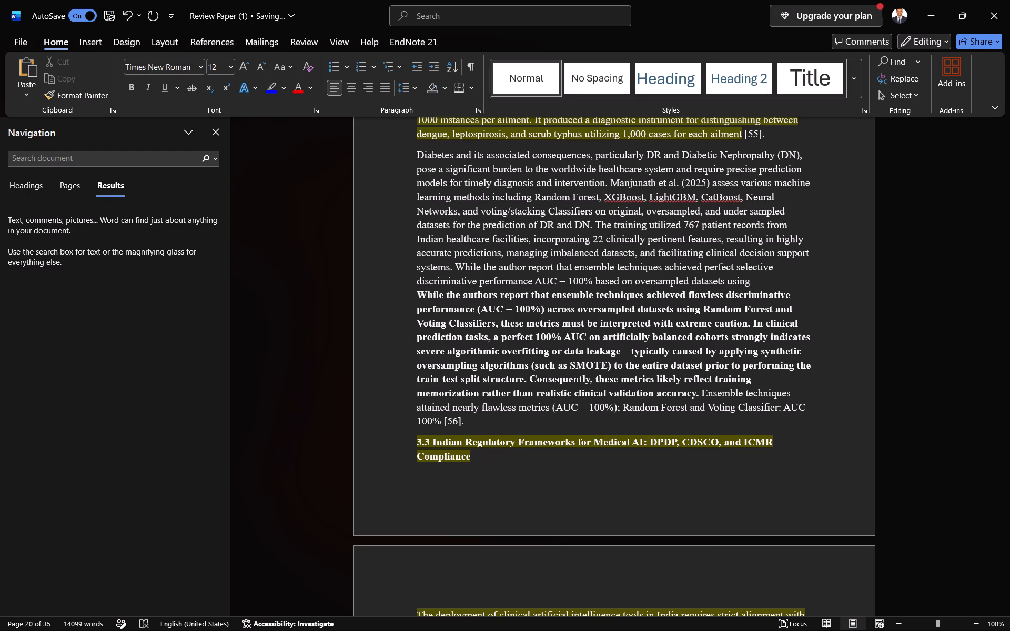
text(Random)
key(space)
text(Forest)
key(space)
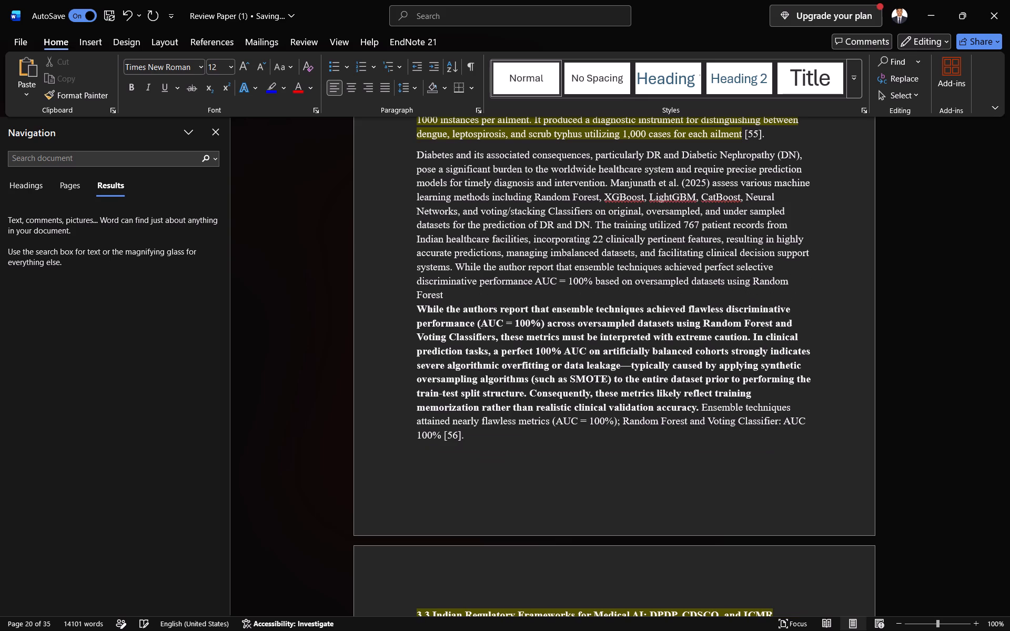
text(and)
key(space)
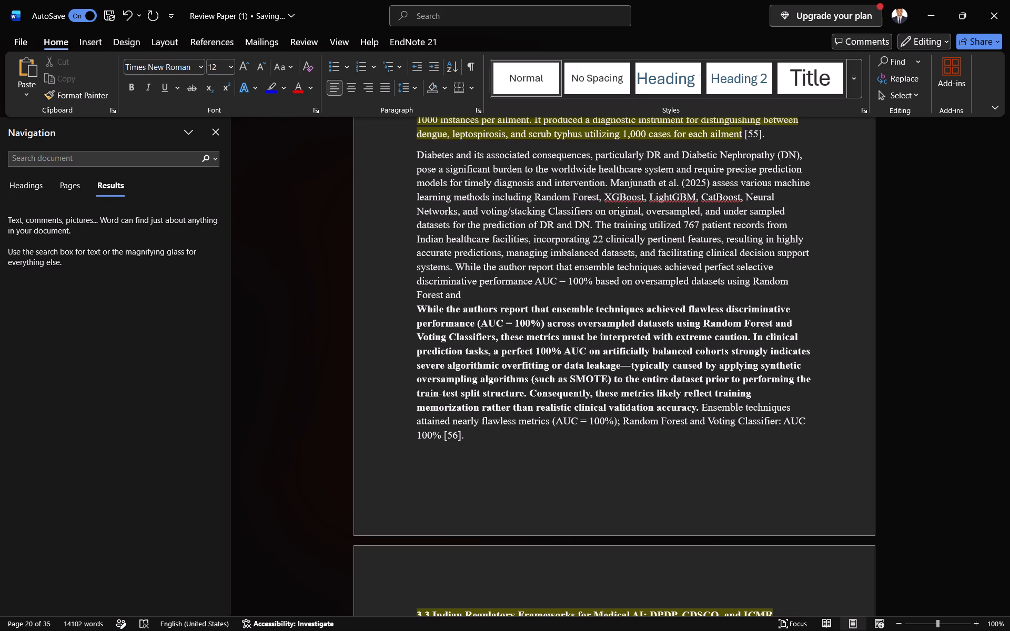
text(Voting)
key(space)
text(Class)
text(ifi)
text(ers)
key(space)
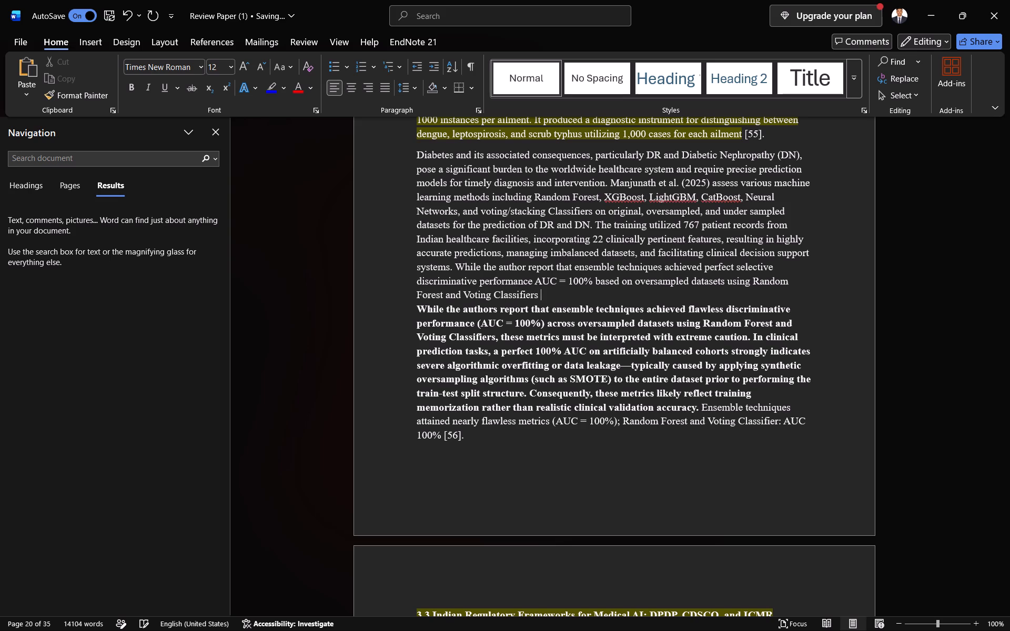
key(BackSpace)
text(,)
key(space)
Extend the retyped sentence with "these metrics must be interpreted with", correcting the misspelled "metrics".
text(these)
key(space)
text(metricts)
key(space)
key(BackSpace)
key(BackSpace)
key(BackSpace)
text(s)
key(space)
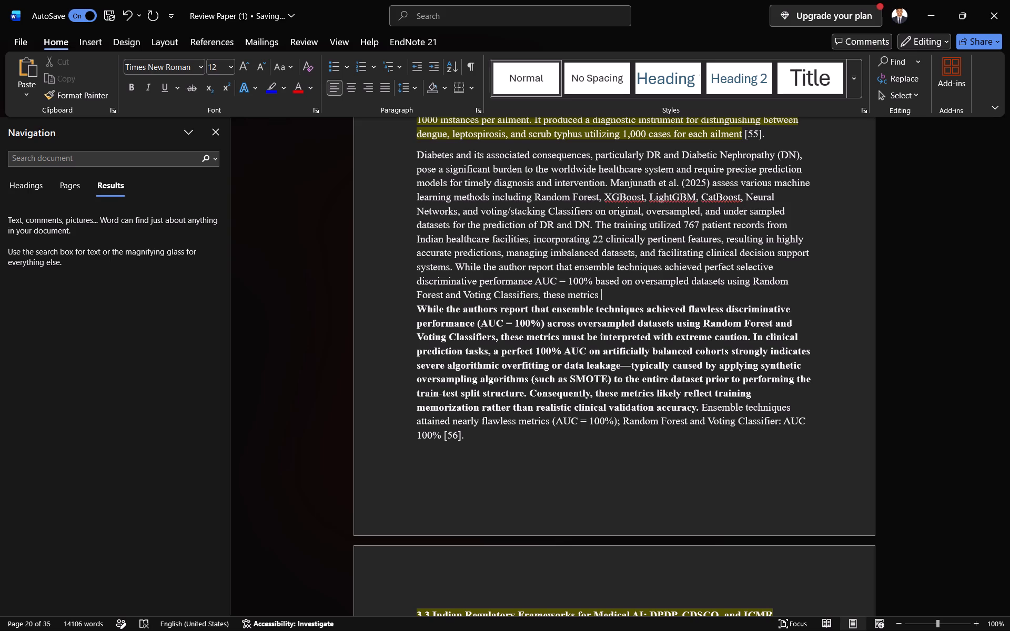
key(m)
text(ust)
key(space)
text(be)
key(space)
text(inter)
text(pre)
text(ted)
key(space)
text(wiht)
key(space)
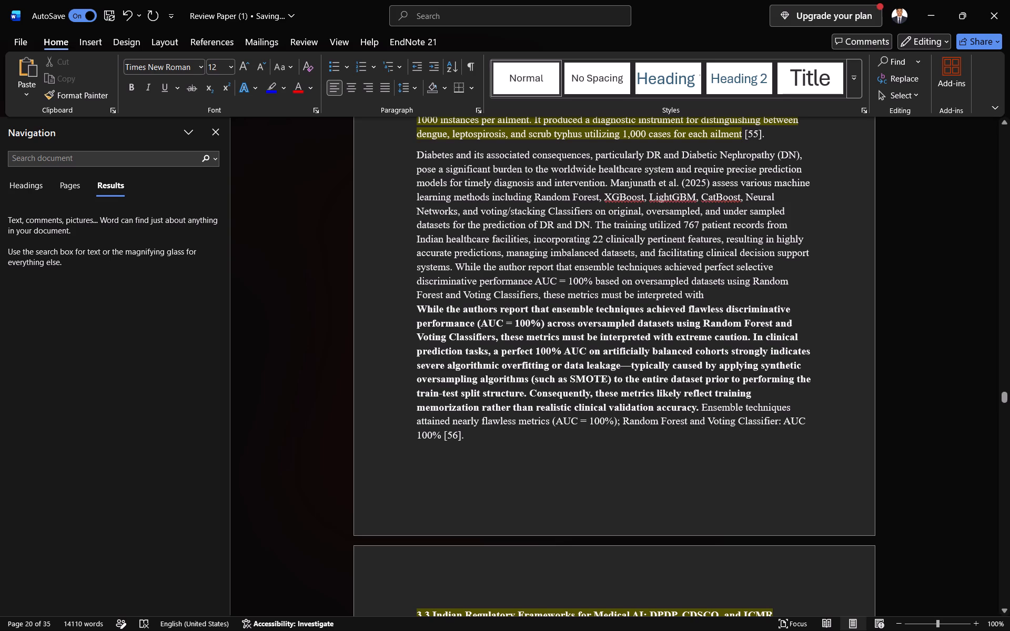
Copy "caution" from the bold suggested text and search Google in Chrome for "caution synonym".
drag(749, 335, 692, 338)
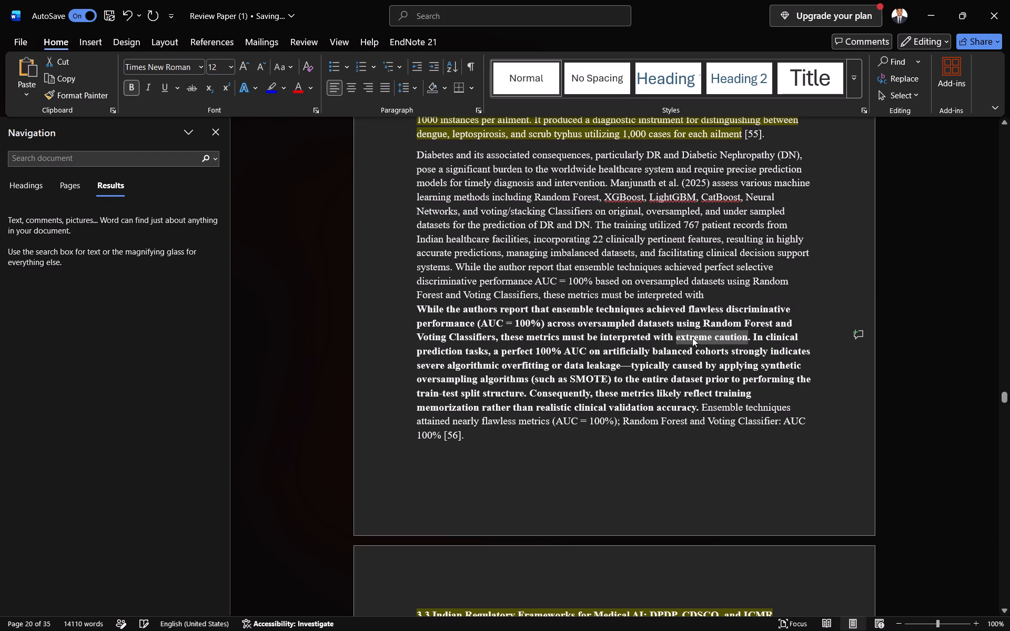
click(731, 340)
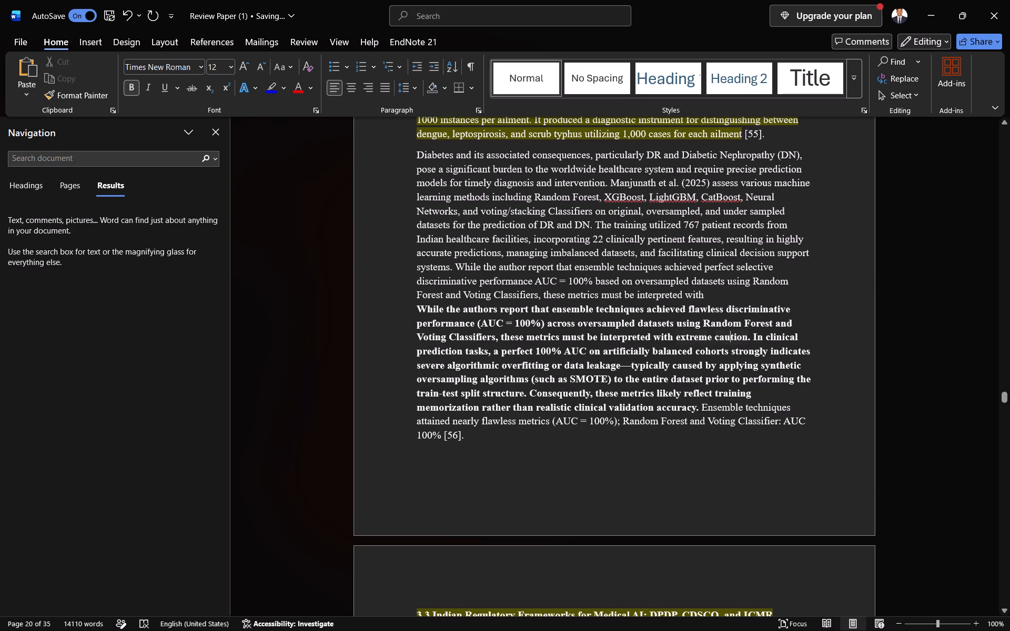
drag(749, 336, 713, 338)
key(ctrl+c)
key(alt+Tab)
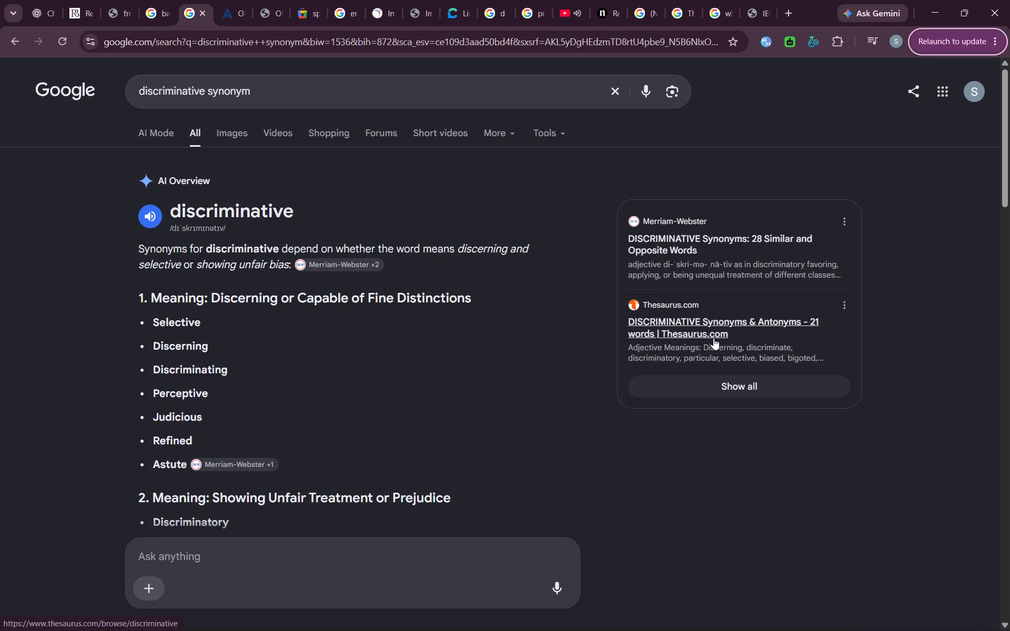
drag(205, 93, 0, 79)
key(ctrl+v)
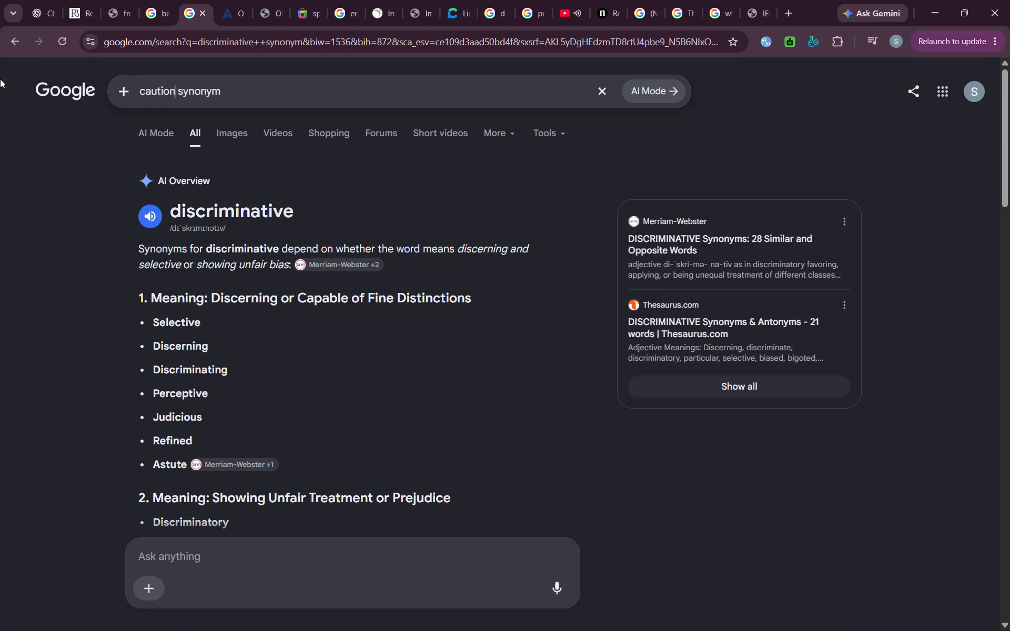
key(Return)
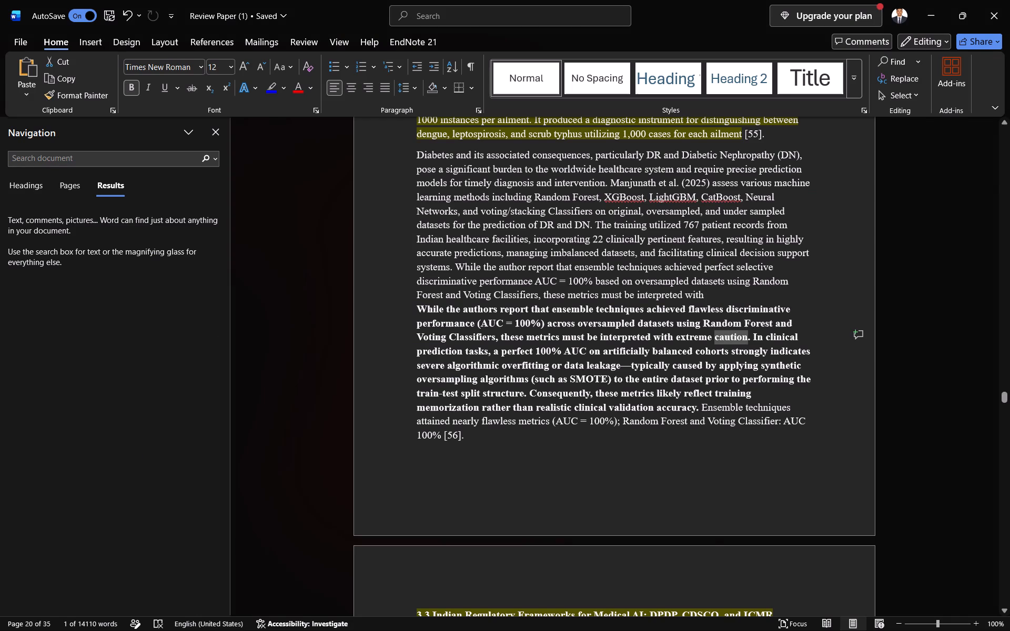
Back in Word, finish the retyped sentence with "extreme care.", replacing a first attempt at "errors" as the last word.
click(716, 289)
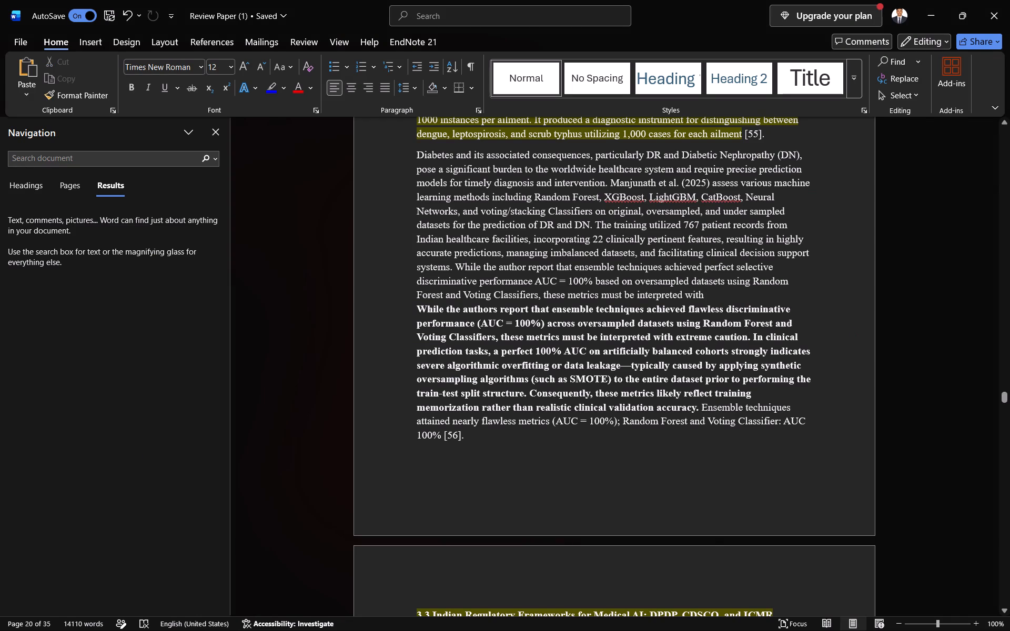
key(BackSpace)
text(extreme)
key(space)
text(errore)
key(BackSpace)
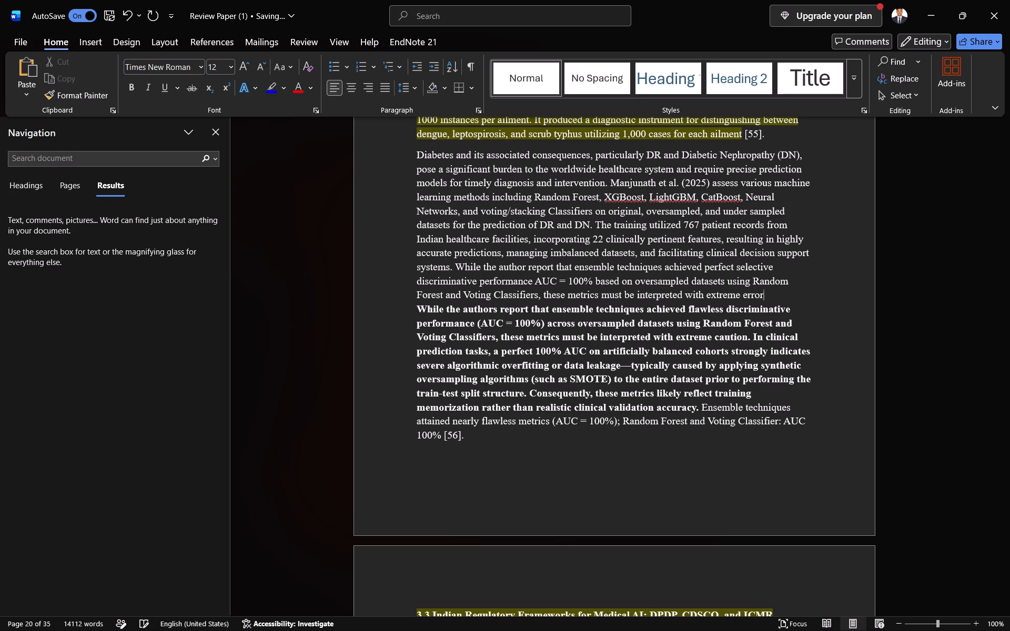
text(s)
key(space)
key(BackSpace)
key(BackSpace)
key(BackSpace)
key(BackSpace)
key(BackSpace)
key(BackSpace)
key(BackSpace)
text(care)
text(.)
key(space)
Replace the last word of the retyped sentence about interpreting the metrics so that it ends with "extreme caution.".
text(In cli)
key(BackSpace)
key(BackSpace)
key(BackSpace)
key(BackSpace)
key(BackSpace)
key(BackSpace)
key(BackSpace)
key(BackSpace)
key(BackSpace)
key(BackSpace)
key(BackSpace)
text(aution)
key(space)
key(BackSpace)
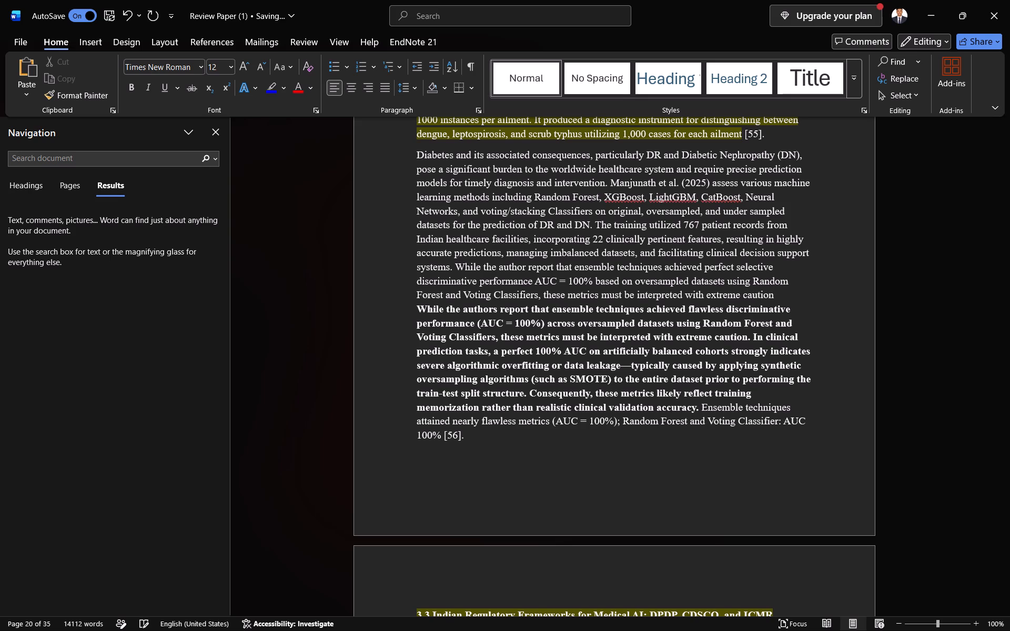
text(.)
key(space)
Begin a new sentence after "extreme caution." with "In clinical prediction tasks,", correcting the misspelled "tasks".
text(In)
key(space)
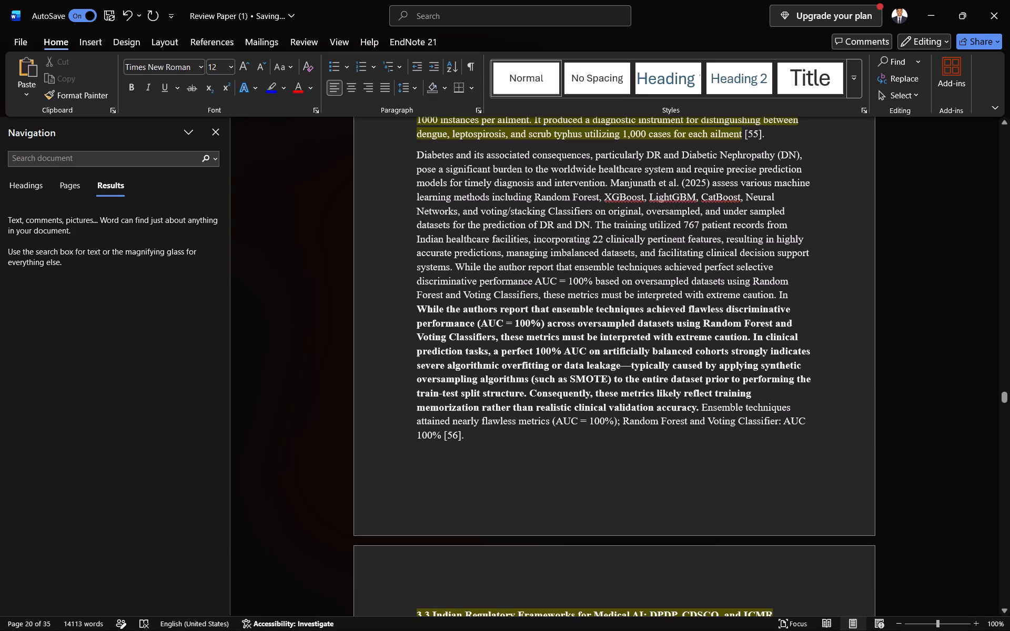
text(clinical)
key(space)
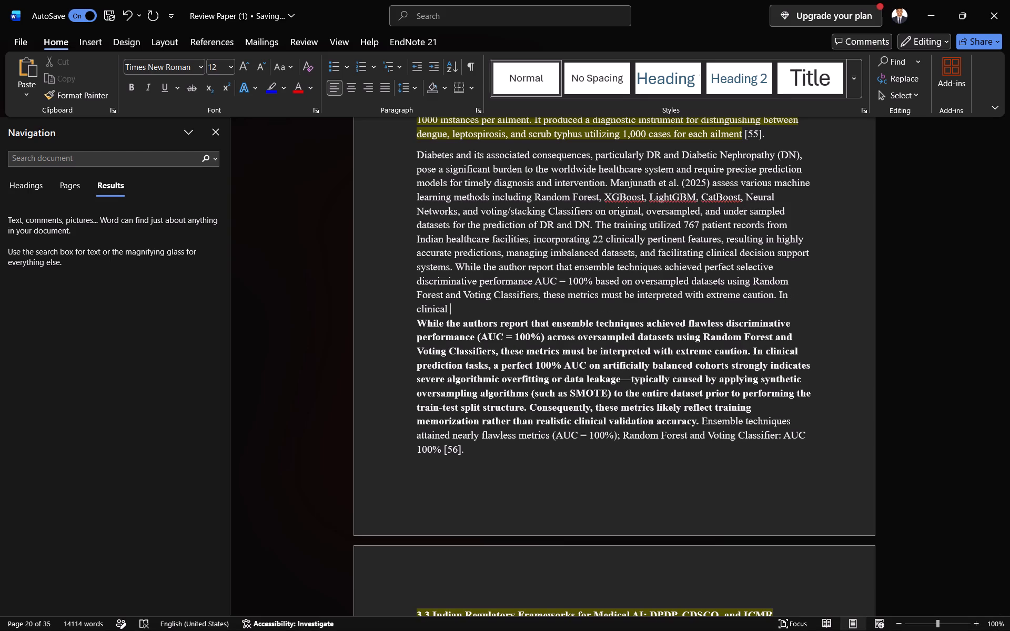
text(pre)
text(diction)
key(space)
text(taks)
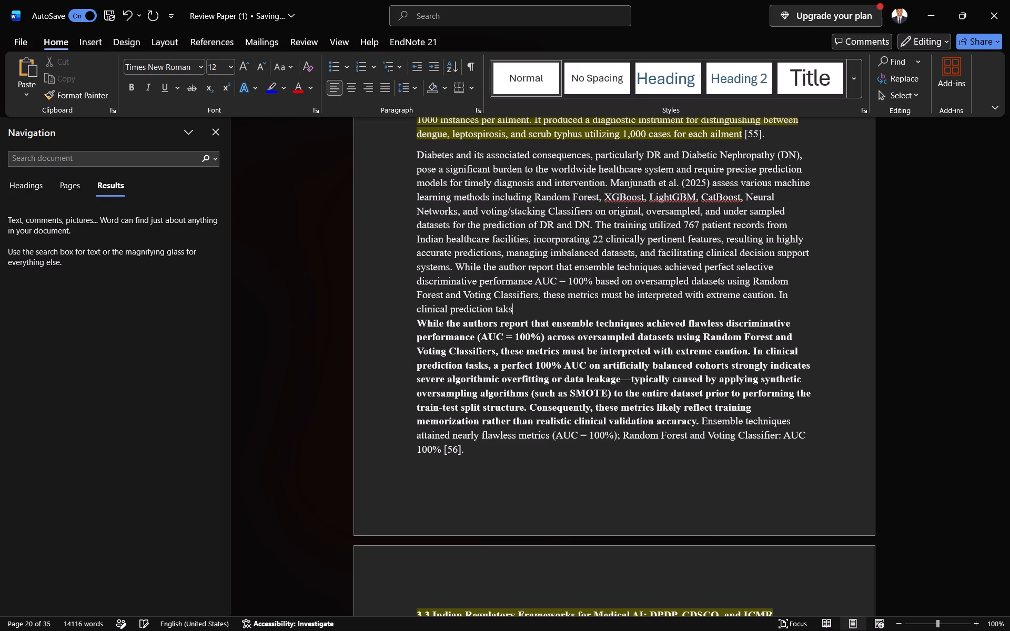
key(space)
key(BackSpace)
key(BackSpace)
key(BackSpace)
text(sk)
text(s)
key(space)
key(BackSpace)
key(comma)
key(space)
Continue the new sentence after "In clinical prediction tasks," with "a perfect 100% AUC".
text(a)
key(space)
text(perfect)
key(space)
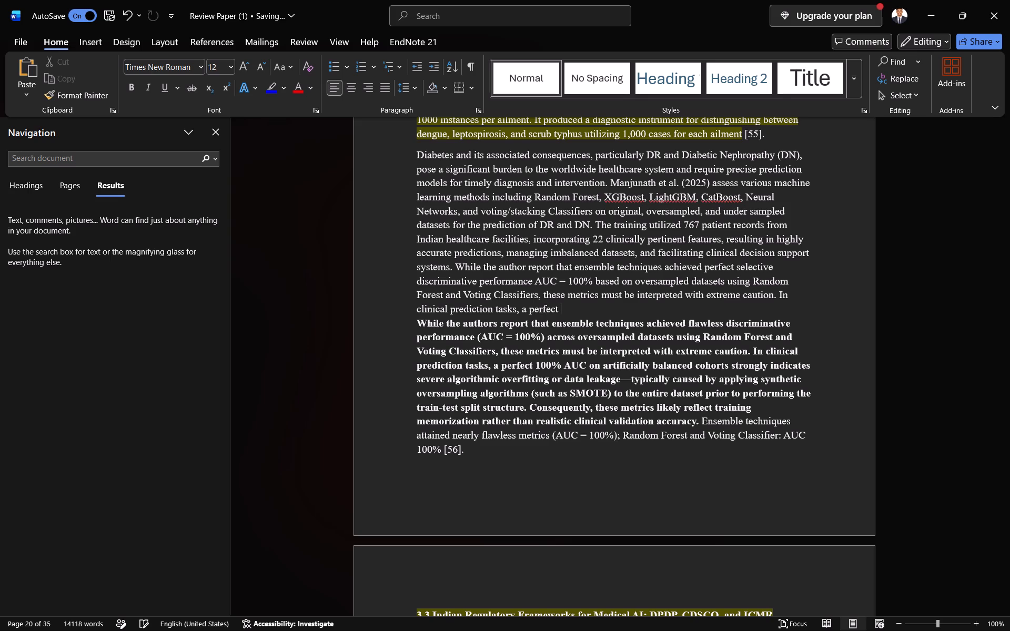
text(100)
key(shift+percent)
key(space)
text(AU)
text(C)
key(space)
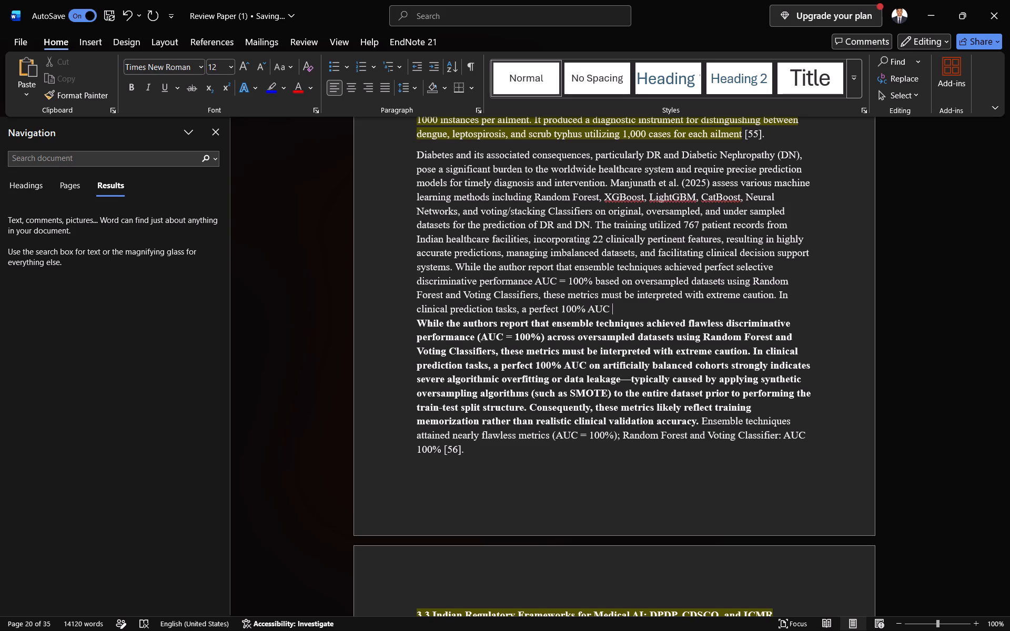
Extend the sentence after "100% AUC" with "on artificially", correcting the spelling of "artificially".
text(on)
key(space)
text(arti)
key(BackSpace)
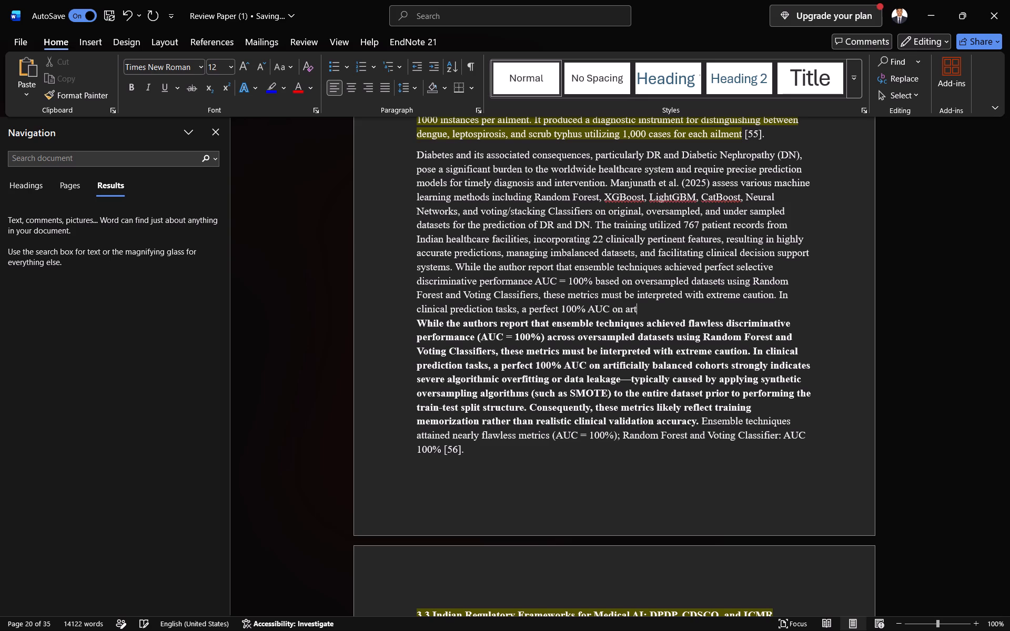
text(iffi)
key(BackSpace)
key(BackSpace)
key(i)
text(cia)
text(ly)
key(space)
key(BackSpace)
key(BackSpace)
text(ly)
key(space)
Add "balanced cohorts" after "artificially", correcting the misspelled "balanced".
text(balnce)
text(d)
key(space)
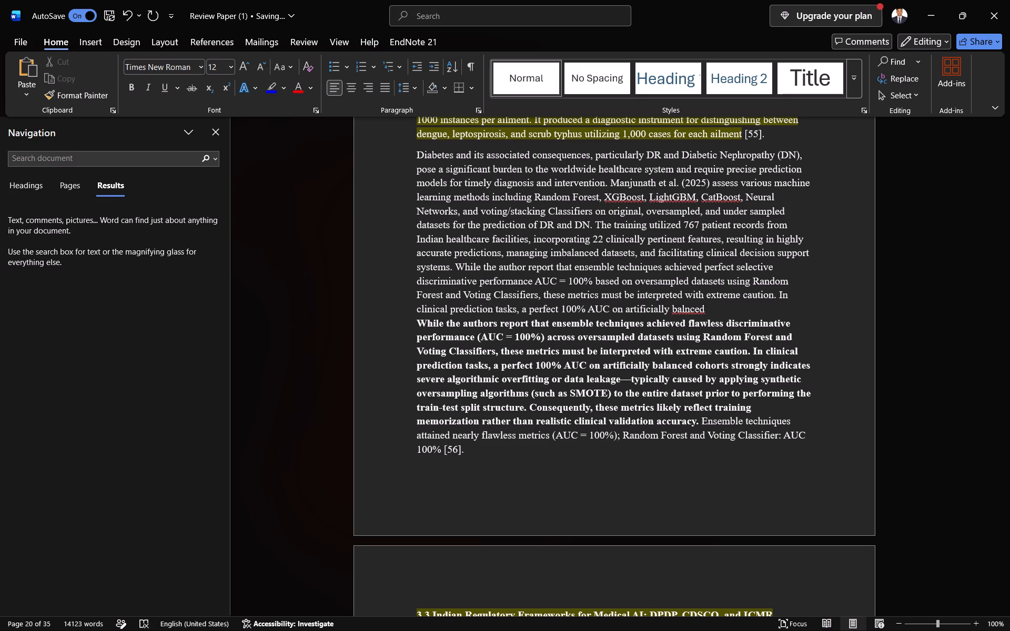
key(BackSpace)
key(BackSpace)
key(BackSpace)
key(BackSpace)
key(BackSpace)
text(ance)
text(d)
key(space)
text(co)
key(h)
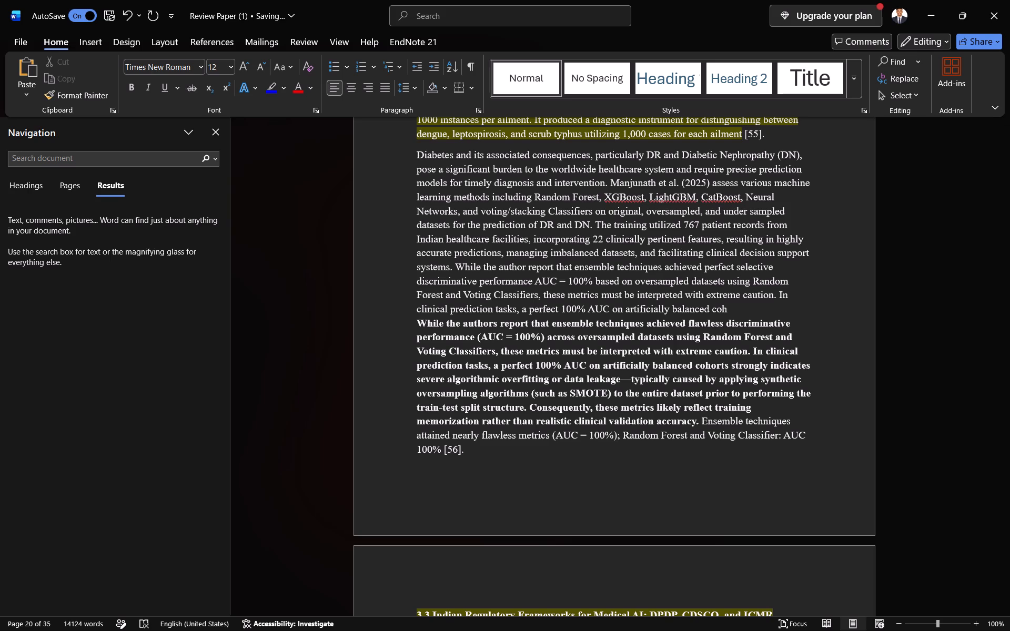
text(orts)
key(space)
Continue the sentence after "cohorts" with "strongly indicates", correcting the misspelled "strongly" and the verb's ending.
text(stringly)
key(space)
key(BackSpace)
key(BackSpace)
key(BackSpace)
key(BackSpace)
key(BackSpace)
key(BackSpace)
key(BackSpace)
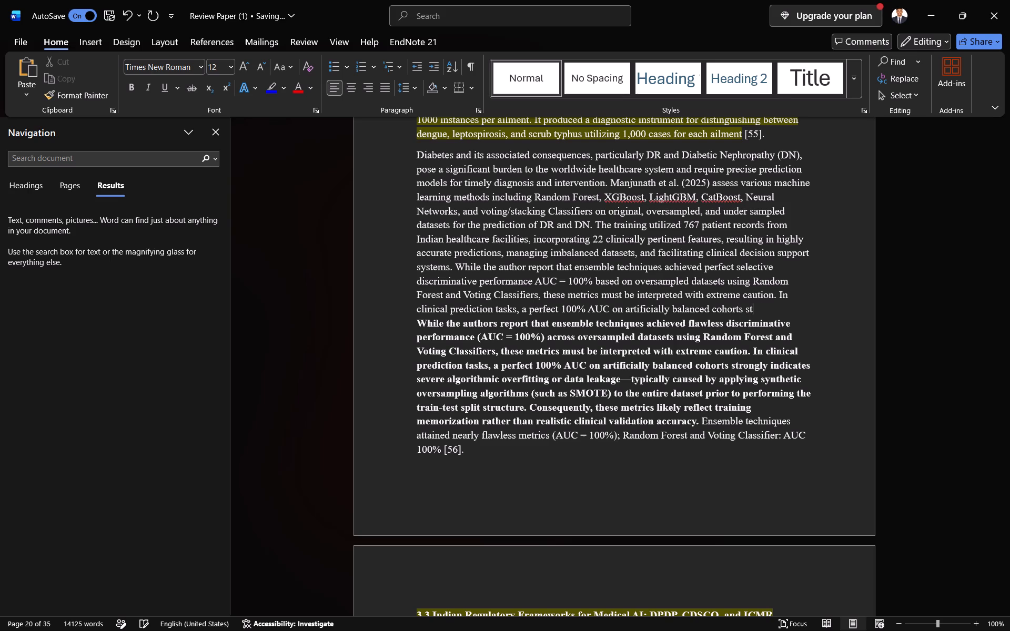
text(rongly)
key(space)
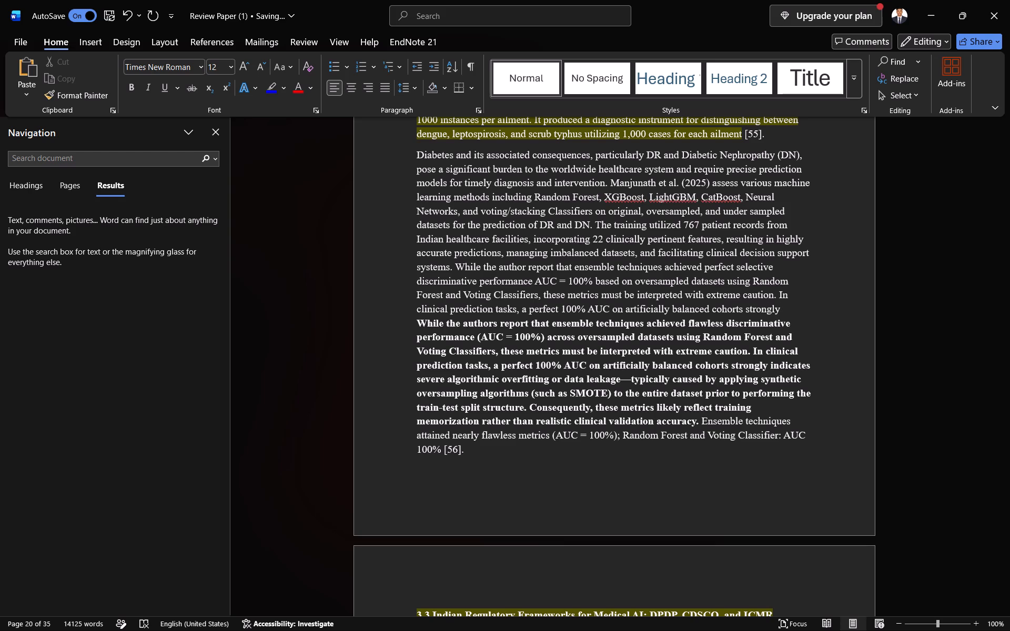
text(in)
text(di)
text(cated)
key(space)
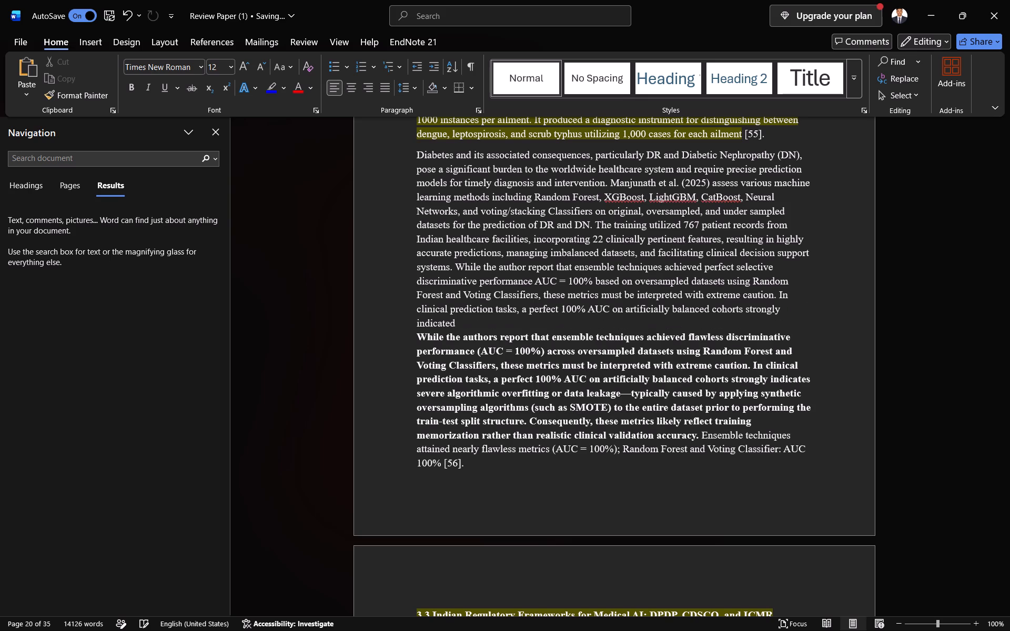
key(BackSpace)
key(BackSpace)
text(s)
key(space)
Continue the new sentence after "strongly indicates" with "sever algorithmic overfitting".
text(ser)
key(BackSpace)
key(v)
text(er)
key(space)
text(algo)
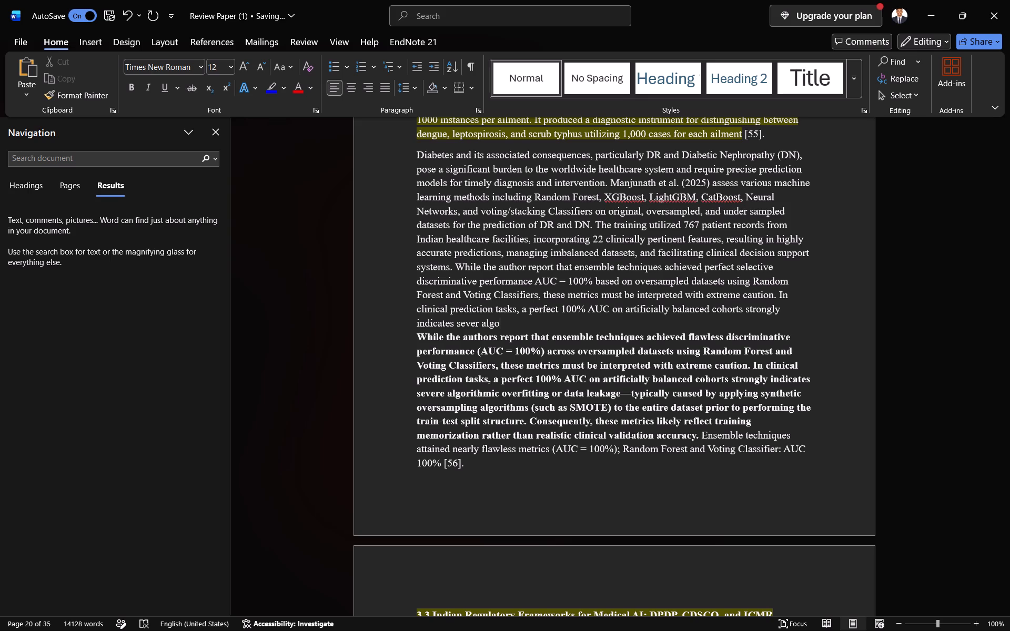
text(rithmic)
key(space)
text(overfitting)
key(space)
key(BackSpace)
key(space)
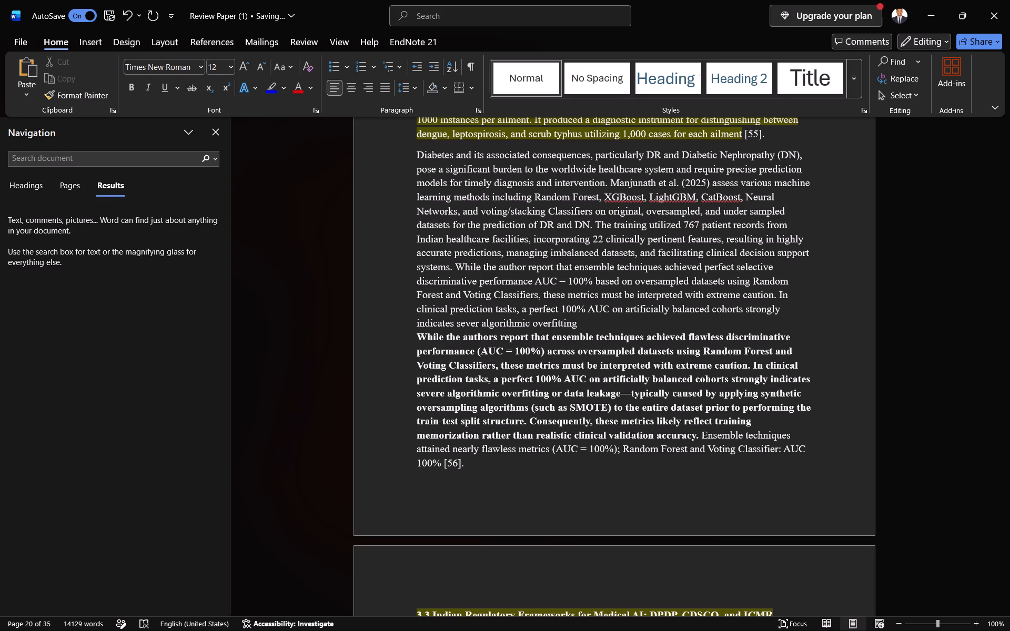
Extend the sentence after "overfitting" with "or data leakage", correcting the spelling of "leakage".
text(or)
key(space)
text(data)
key(space)
text(leakae)
key(BackSpace)
text(ge)
key(space)
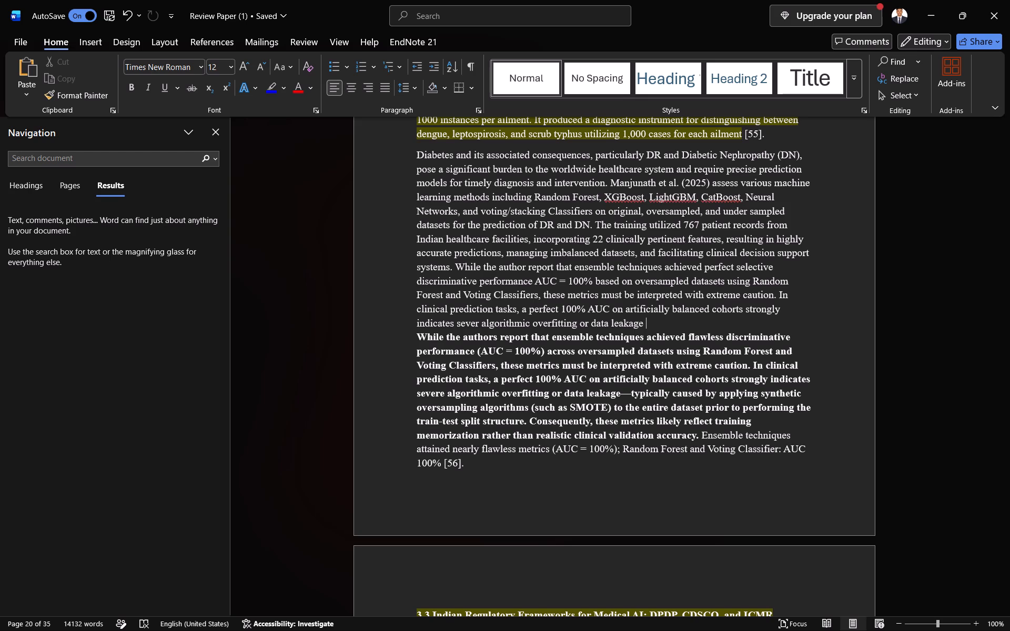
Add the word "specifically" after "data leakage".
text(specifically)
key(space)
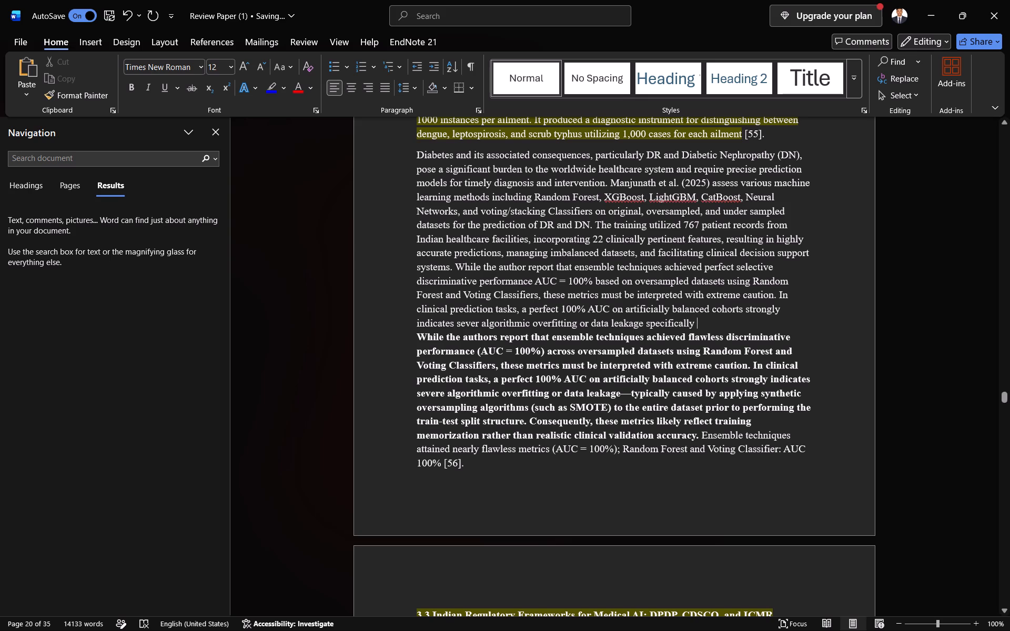
Copy "typically" from the bold suggested text, search Google in Chrome for "typically synonym", and expand the question about another word for "normally".
drag(669, 394, 632, 394)
key(ctrl+c)
key(ctrl+c)
key(ctrl+c)
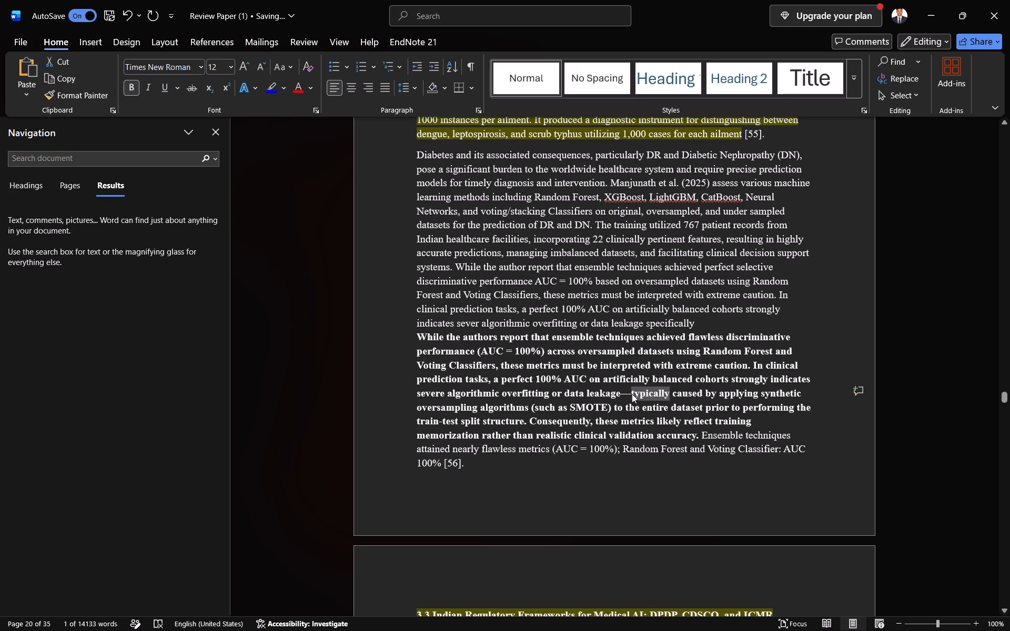
key(alt+Tab)
drag(175, 89, 0, 105)
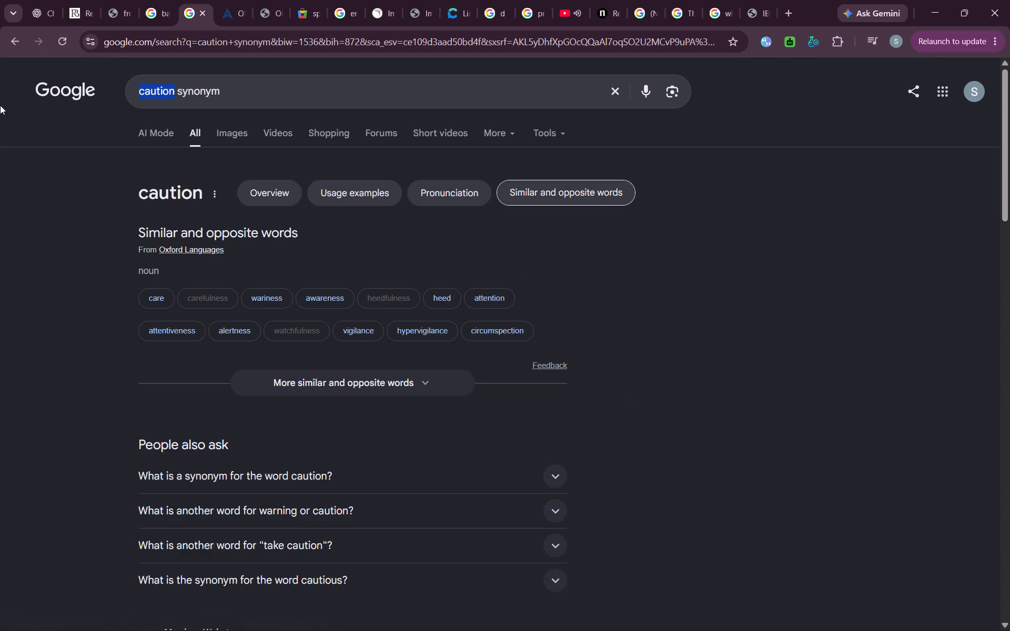
drag(0, 105, 0, 105)
key(ctrl+v)
key(4)
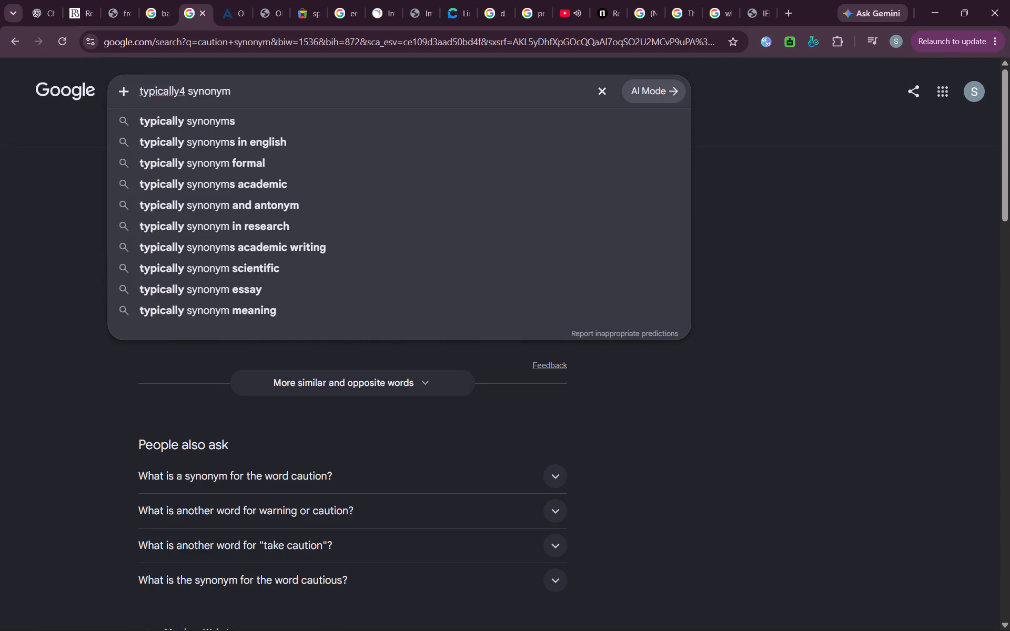
key(BackSpace)
key(Return)
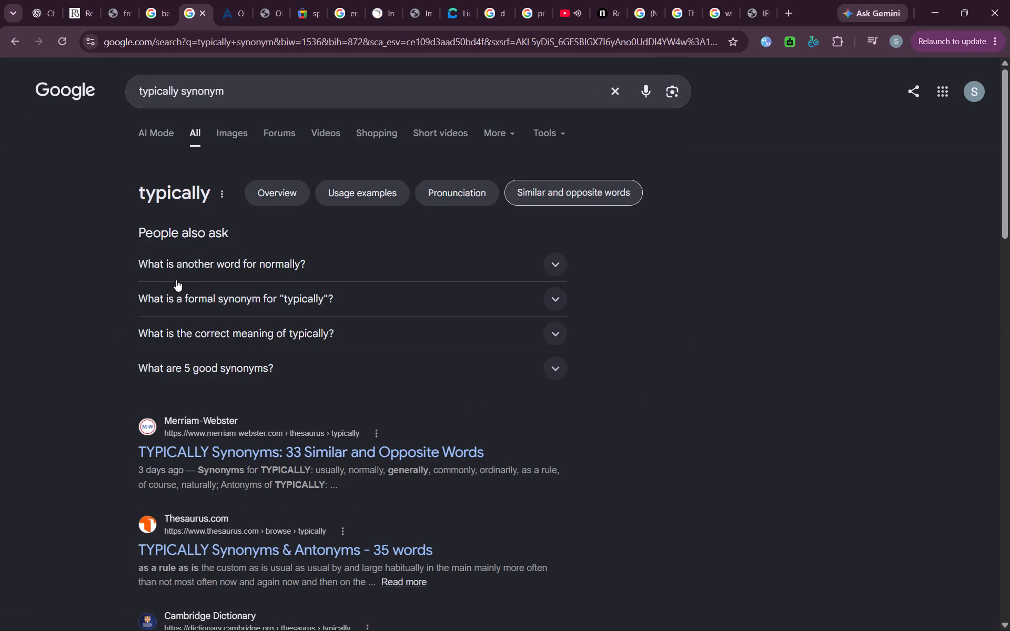
click(185, 274)
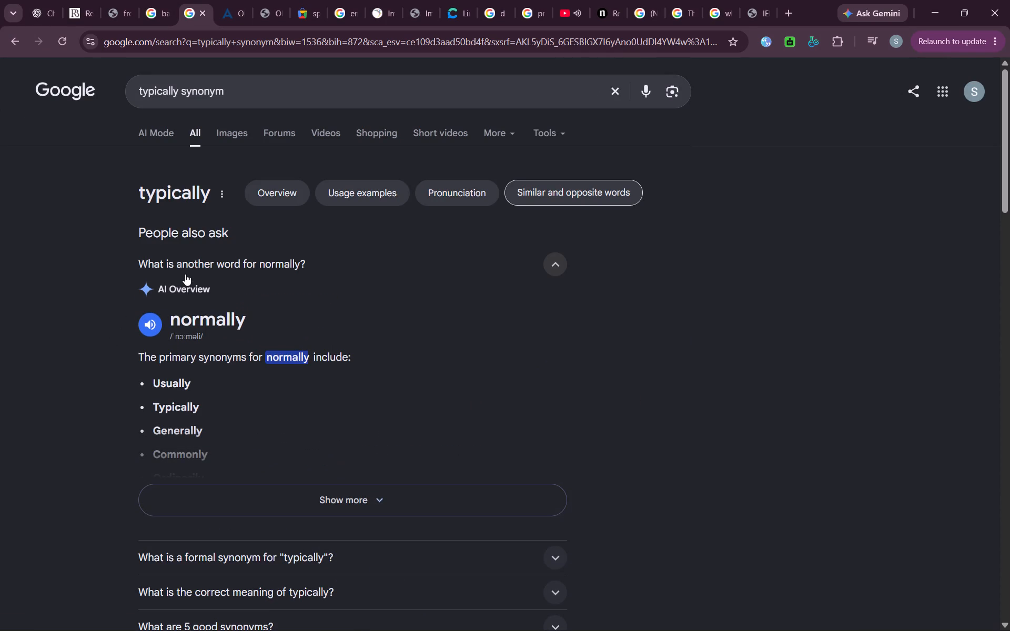
Back in Word, replace "specifically" after "data leakage" with "generally".
key(alt+Tab)
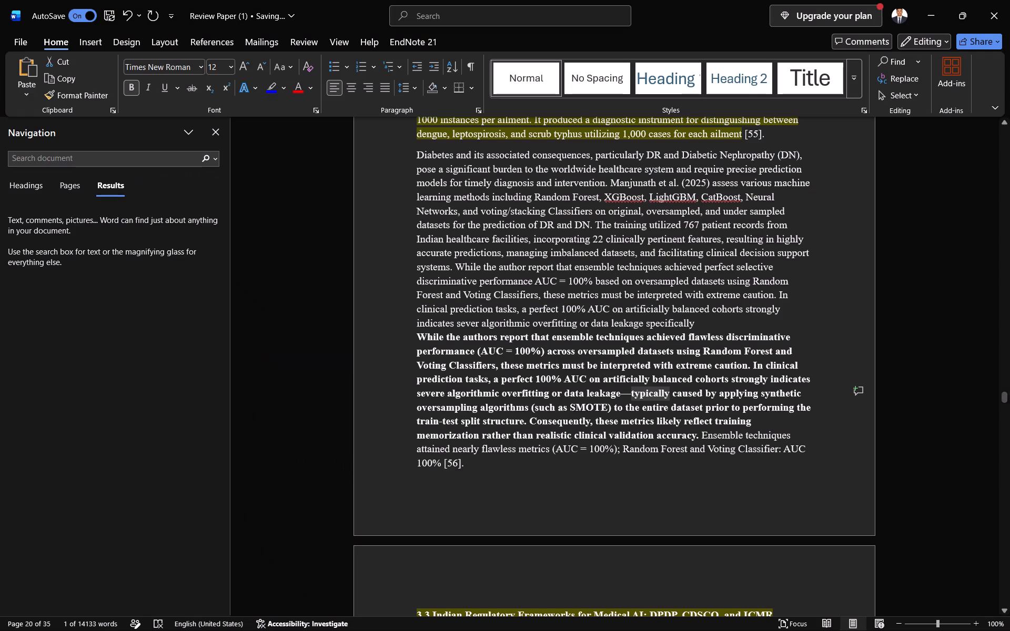
drag(699, 320, 648, 324)
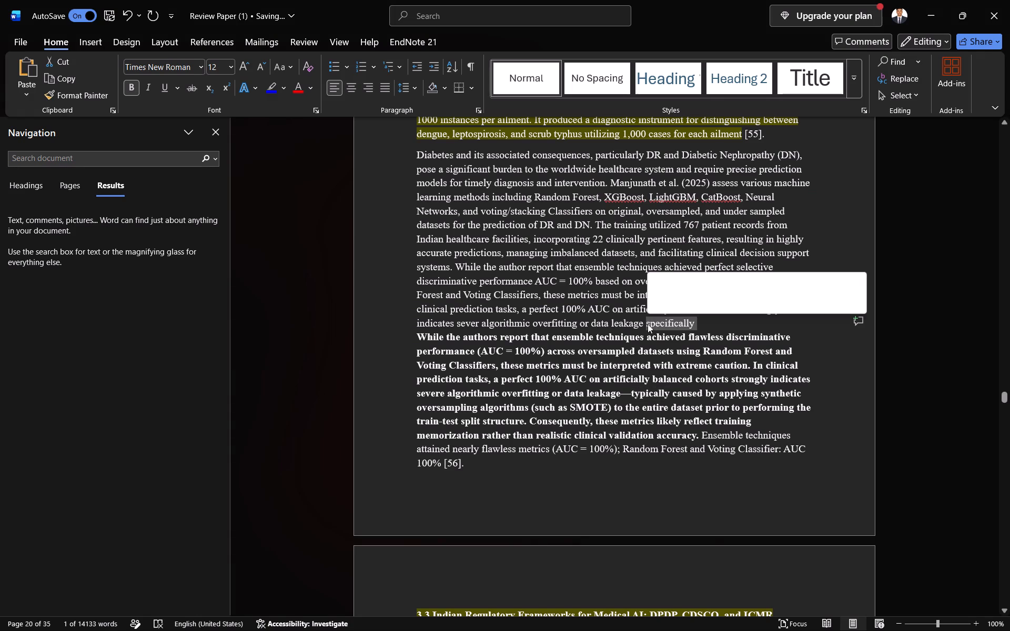
text(generally)
key(space)
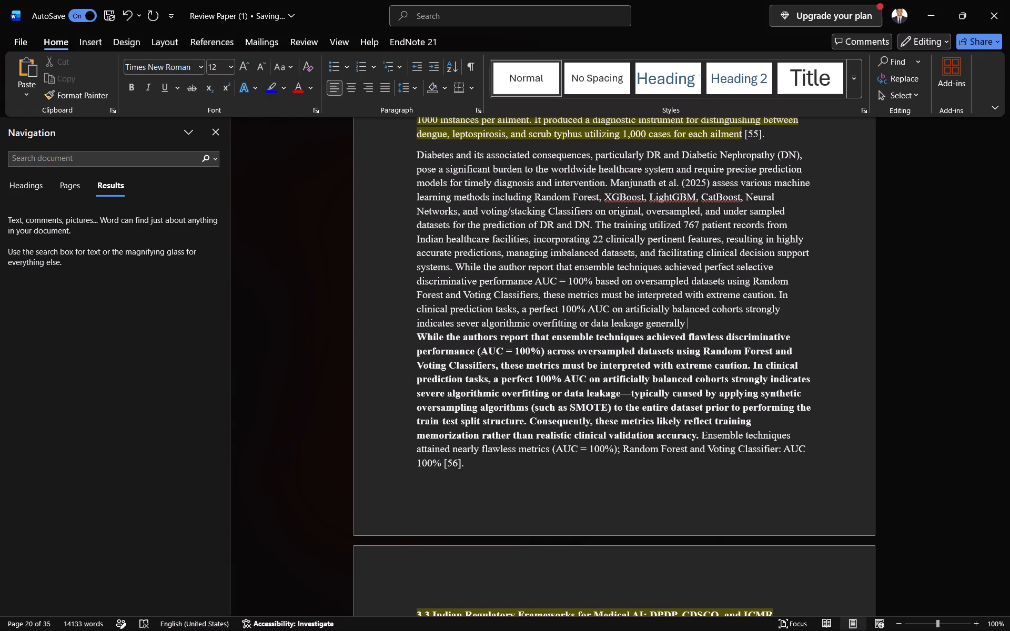
Continue the sentence after "generally" with "caused by applying synthetic".
text(caused)
key(space)
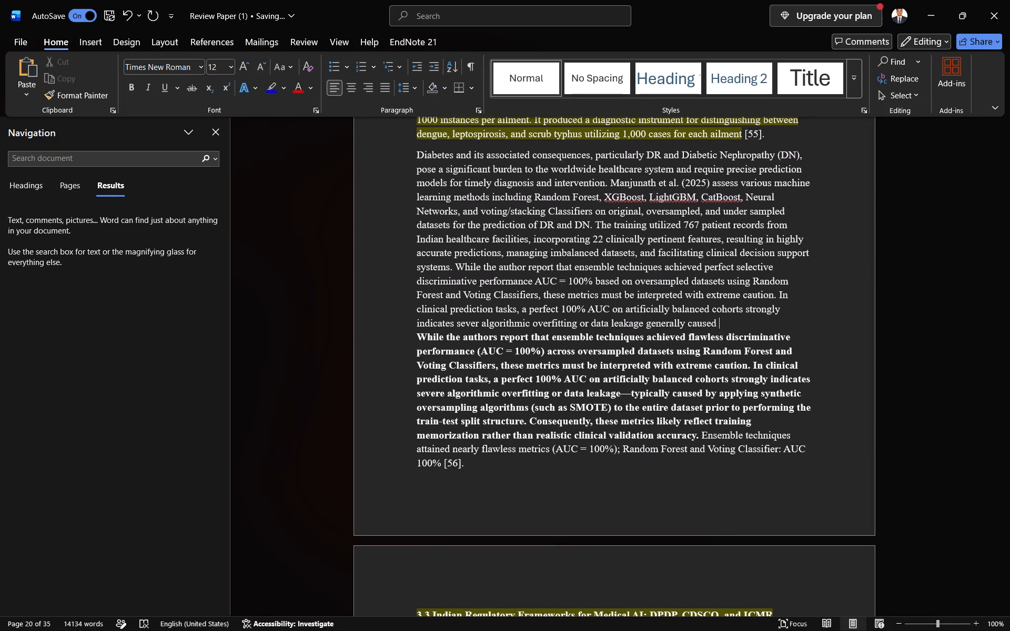
text(by applying)
key(space)
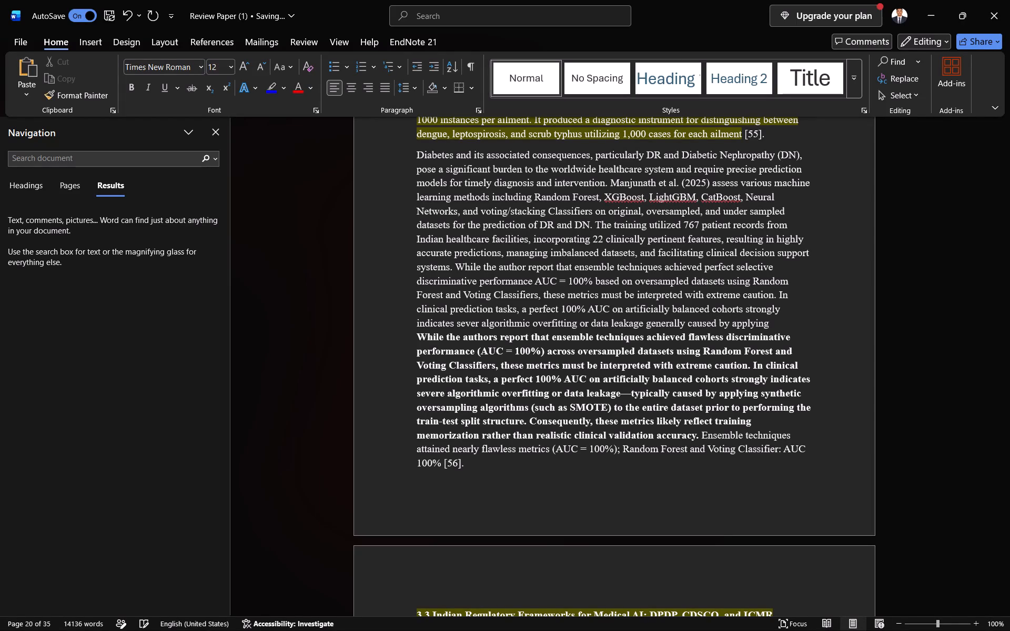
text(synthetic)
key(space)
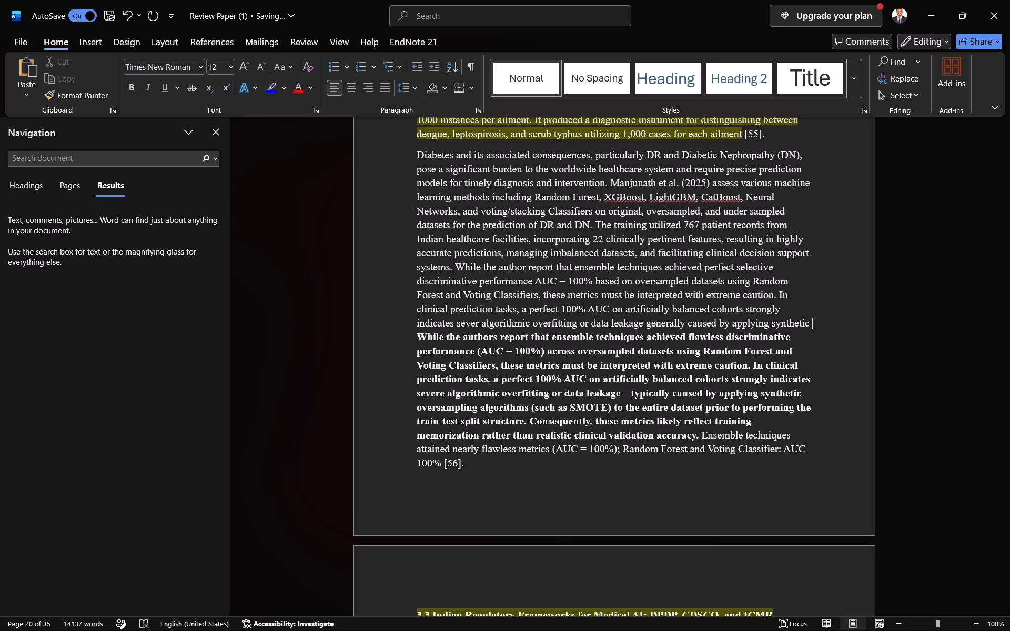
Add "oversampling algorithm" after "synthetic", correcting the misspellings in both words.
text(ovr)
key(BackSpace)
text(er)
text(samp)
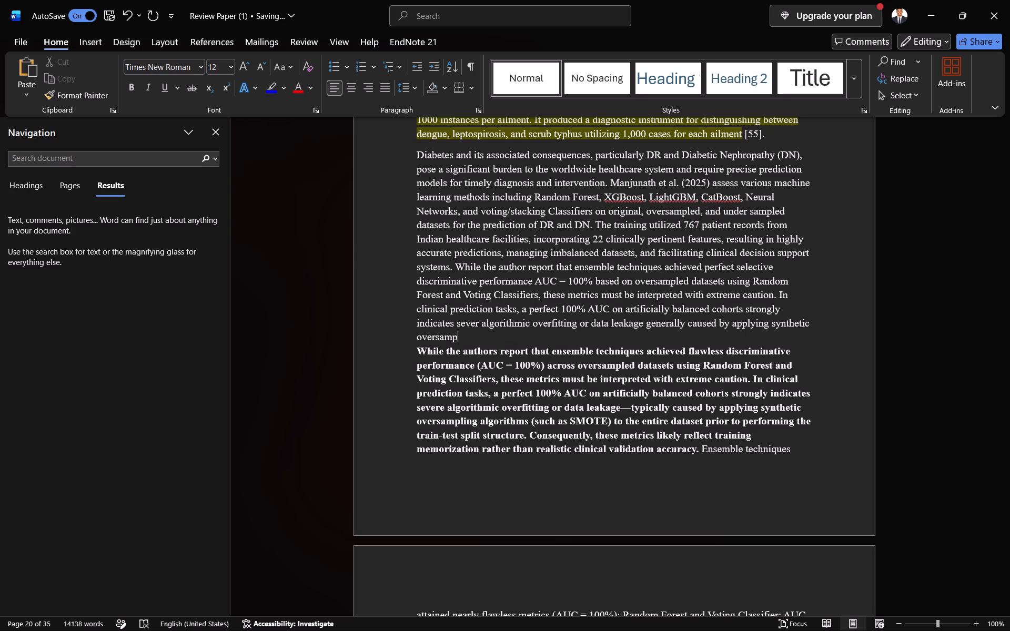
text(ling)
key(space)
key(l)
key(BackSpace)
text(alo)
key(i)
key(BackSpace)
text(ritha)
key(BackSpace)
key(BackSpace)
key(m)
key(BackSpace)
text(hm)
key(space)
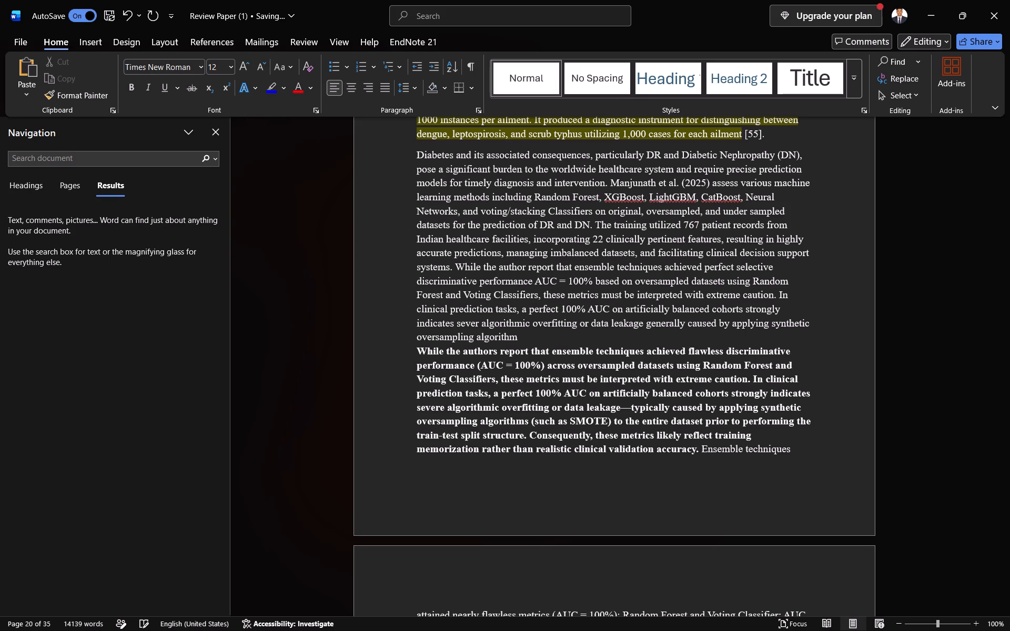
Add "such as SMOTE" after "oversampling algorithm", discarding the mistaken word "over".
text(over)
key(BackSpace)
key(BackSpace)
key(BackSpace)
key(BackSpace)
text(such as)
key(space)
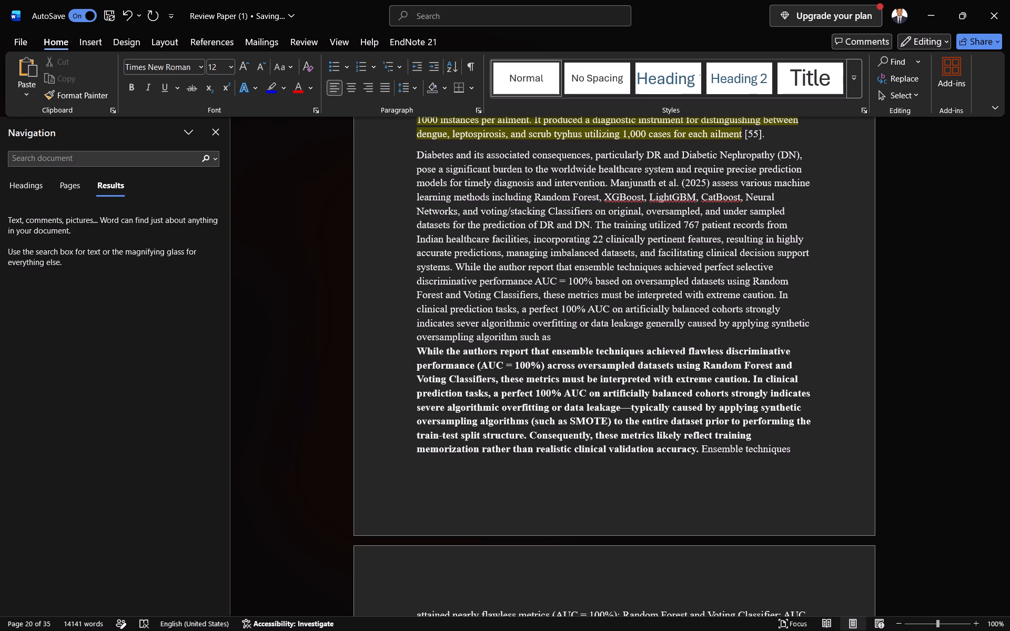
text(SM)
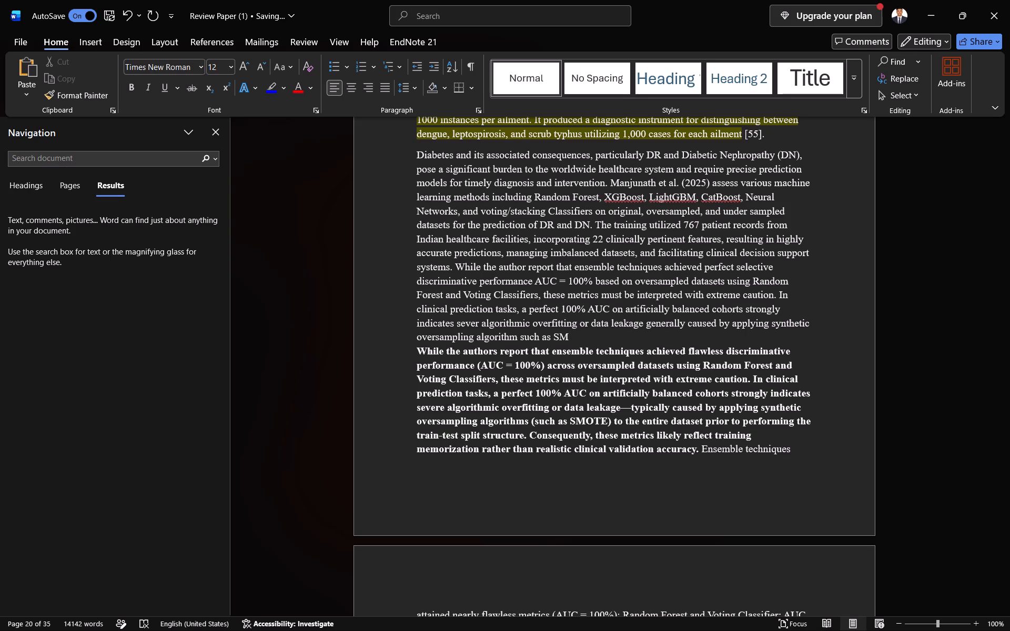
text(OTE)
key(space)
Copy "as SMOTE)" from the bold suggested paragraph and paste it as a search query in a new Chrome tab.
drag(610, 423, 568, 419)
key(ctrl+c)
key(ctrl+c)
key(Tab)
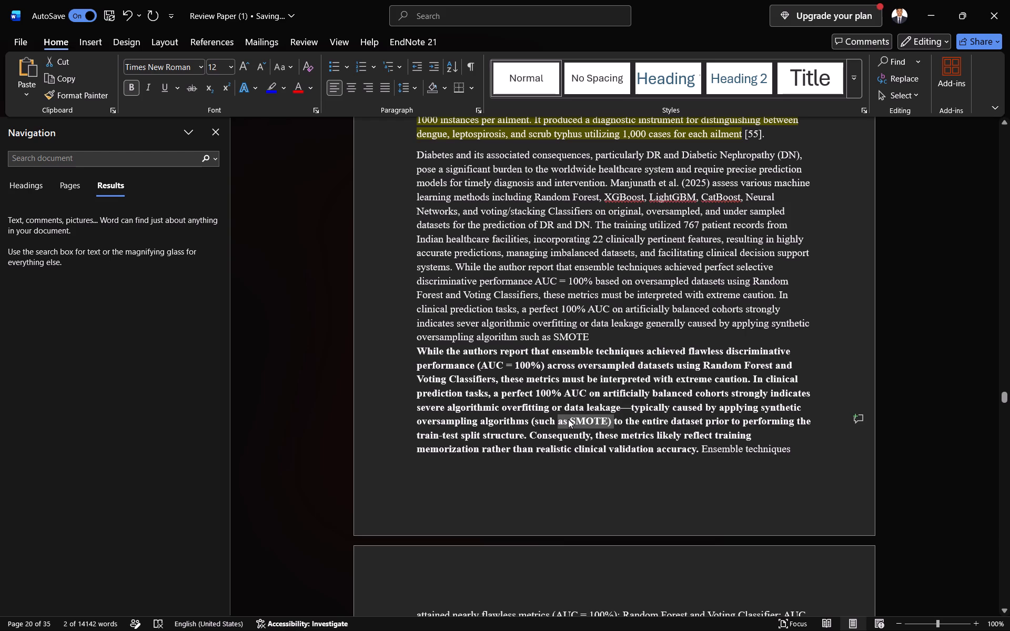
key(alt+Tab)
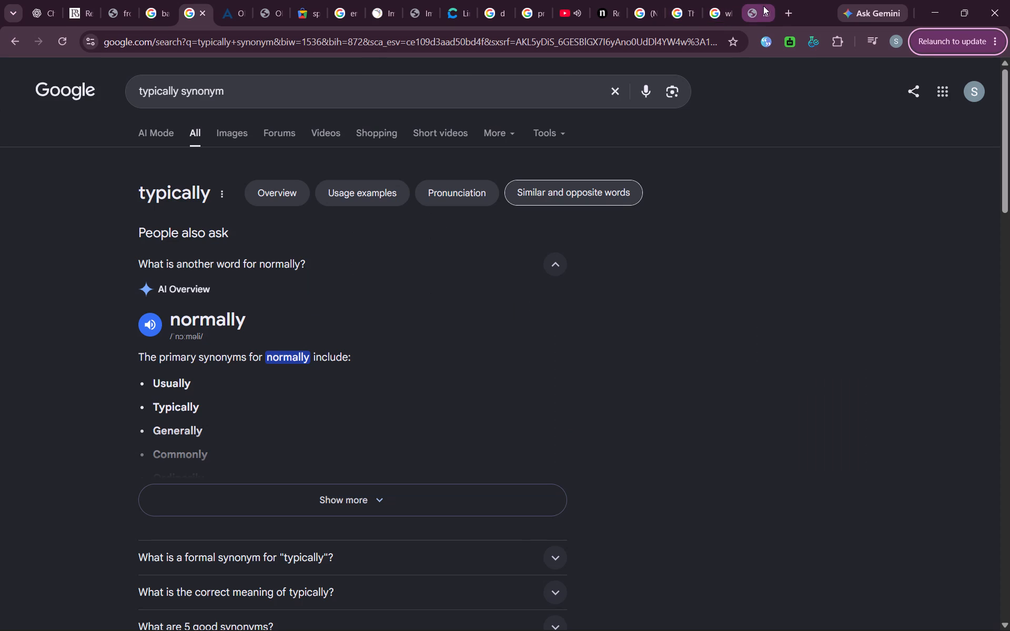
click(763, 6)
click(787, 8)
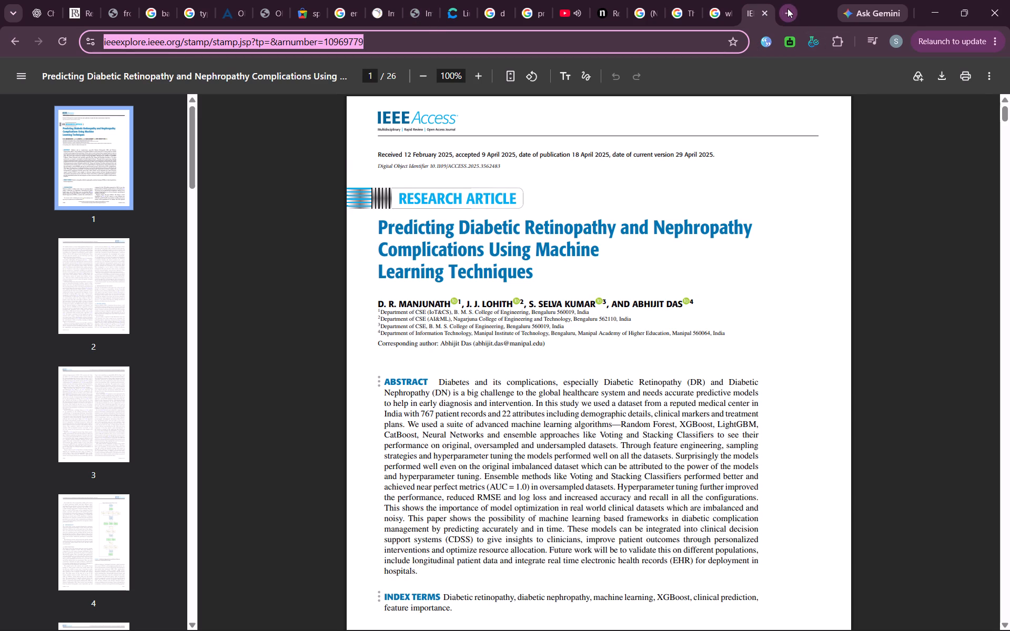
key(ctrl+v)
key(space)
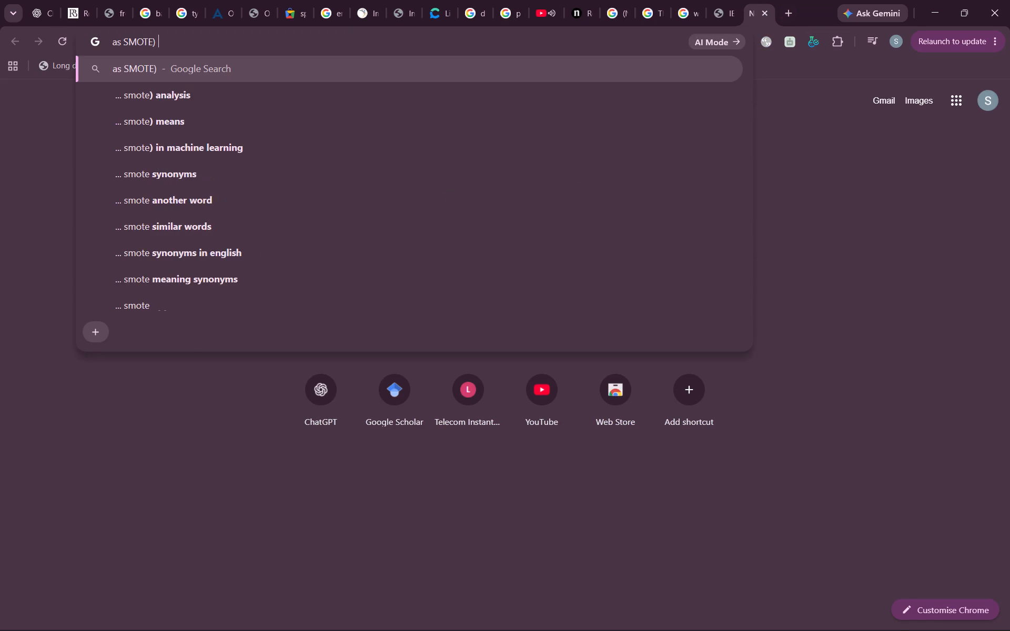
Trim the pasted query to SMOTE and search Google for "full form of SMOTE".
key(BackSpace)
key(BackSpace)
key(Left)
key(Left)
key(Left)
key(Left)
key(Left)
key(Left)
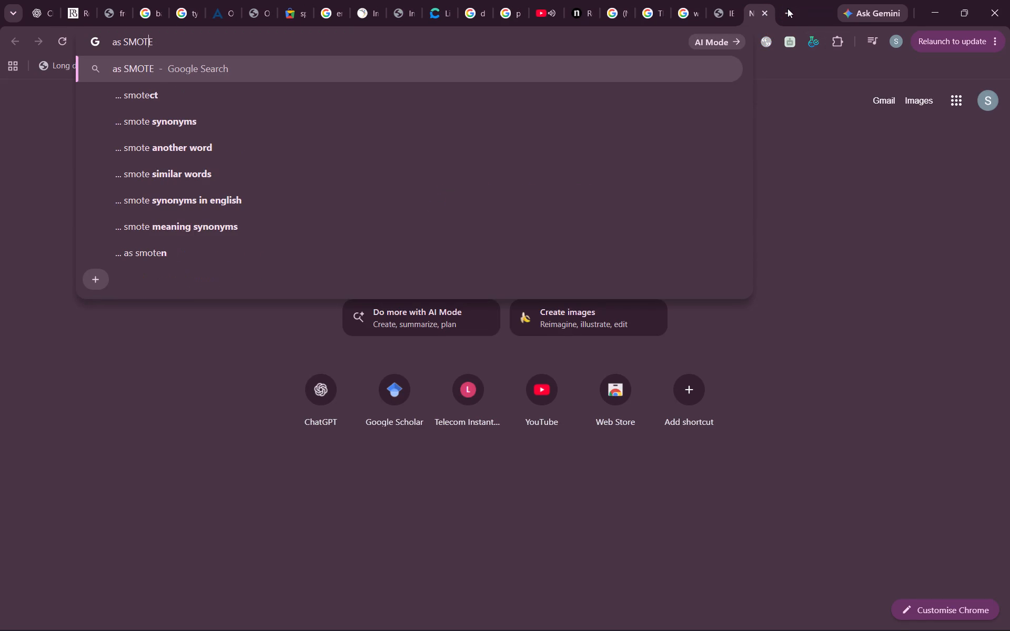
key(BackSpace)
key(BackSpace)
key(BackSpace)
key(BackSpace)
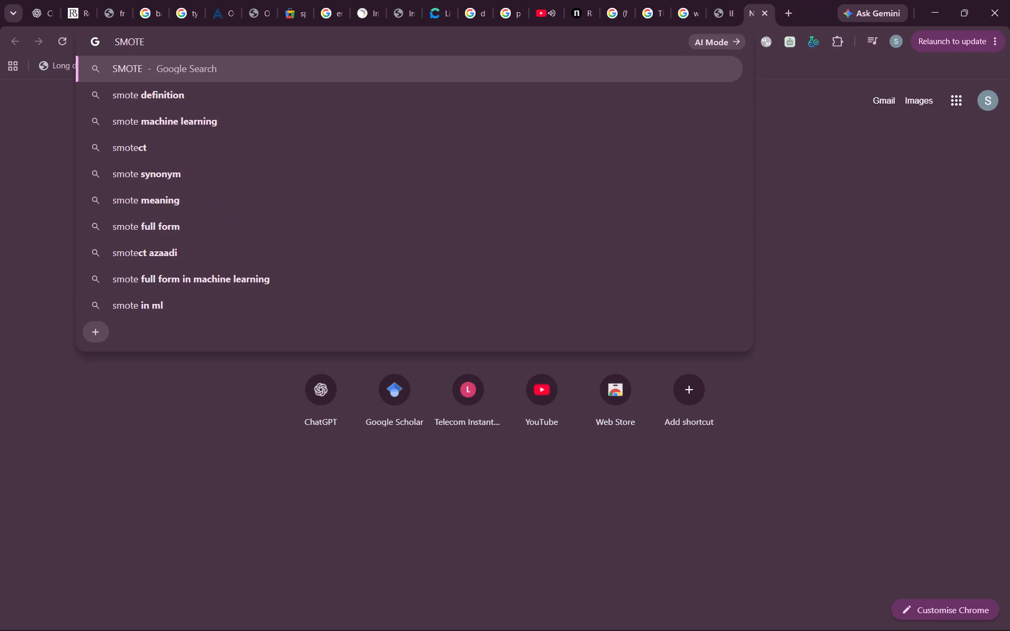
text(full form f)
key(BackSpace)
text(of)
key(Return)
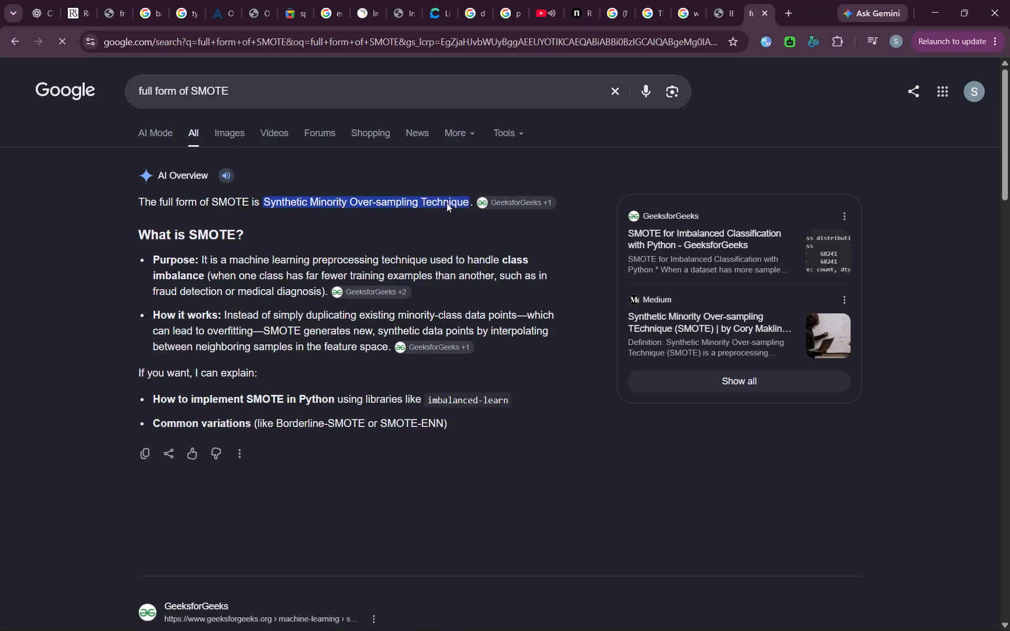
Copy the expansion "Synthetic Minority Over-sampling Technique" from the AI Overview.
drag(260, 196, 298, 206)
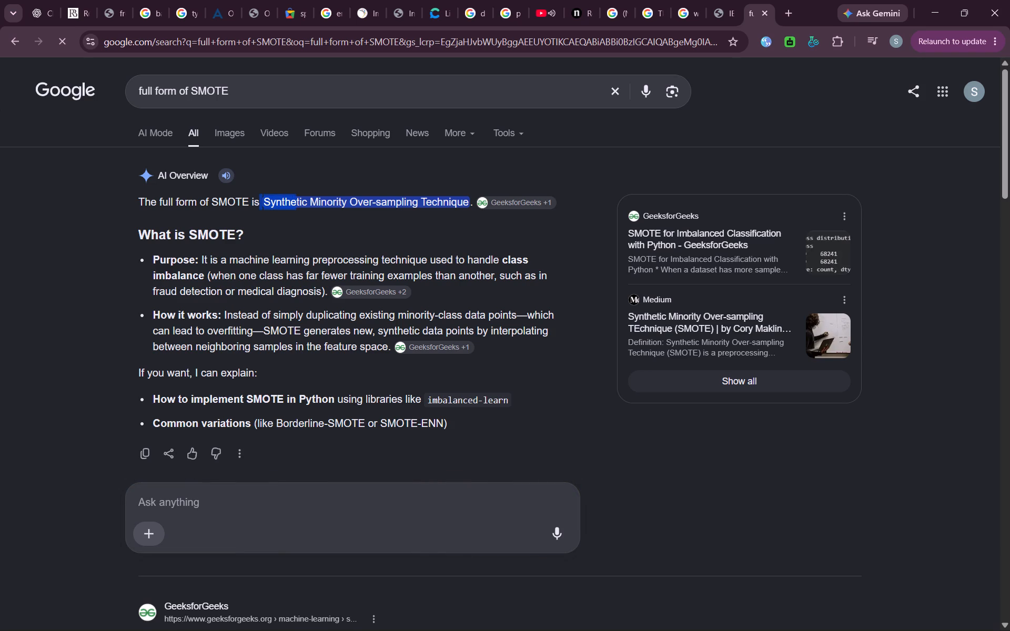
drag(298, 206, 387, 202)
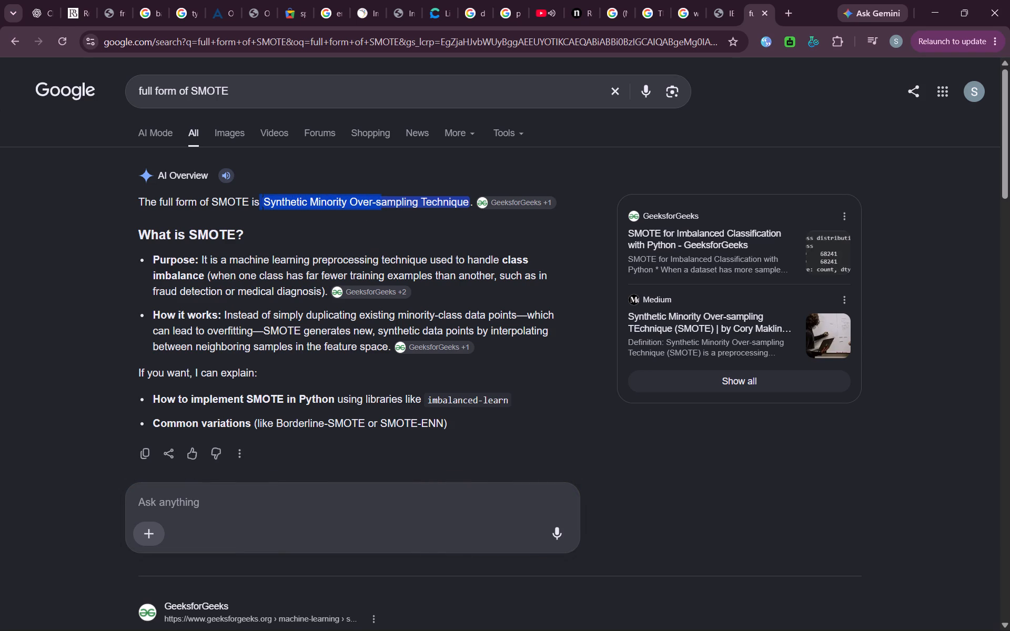
drag(387, 202, 439, 199)
click(473, 137)
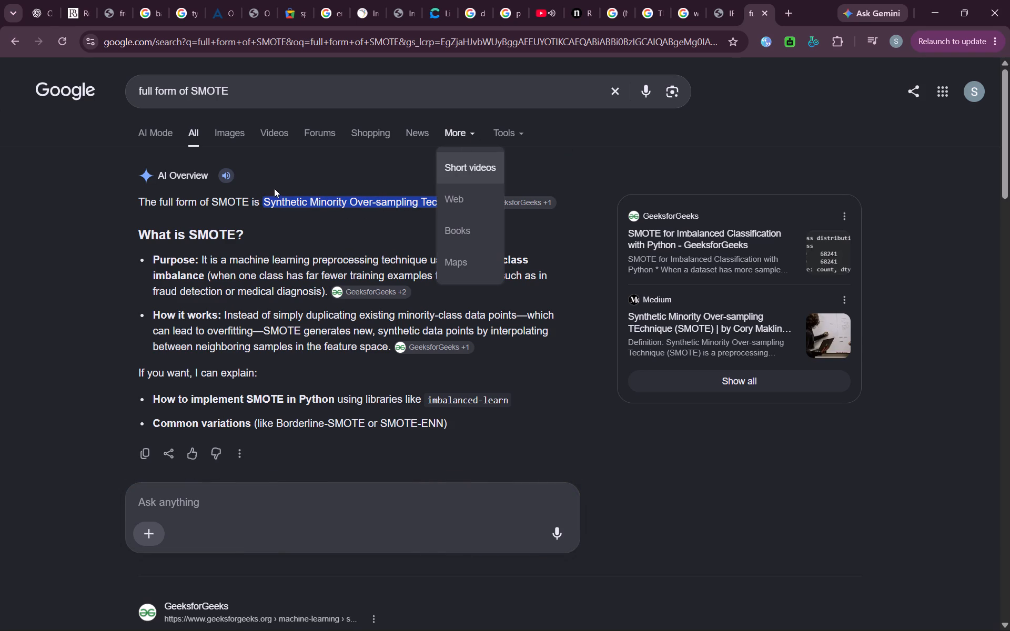
drag(265, 198, 457, 200)
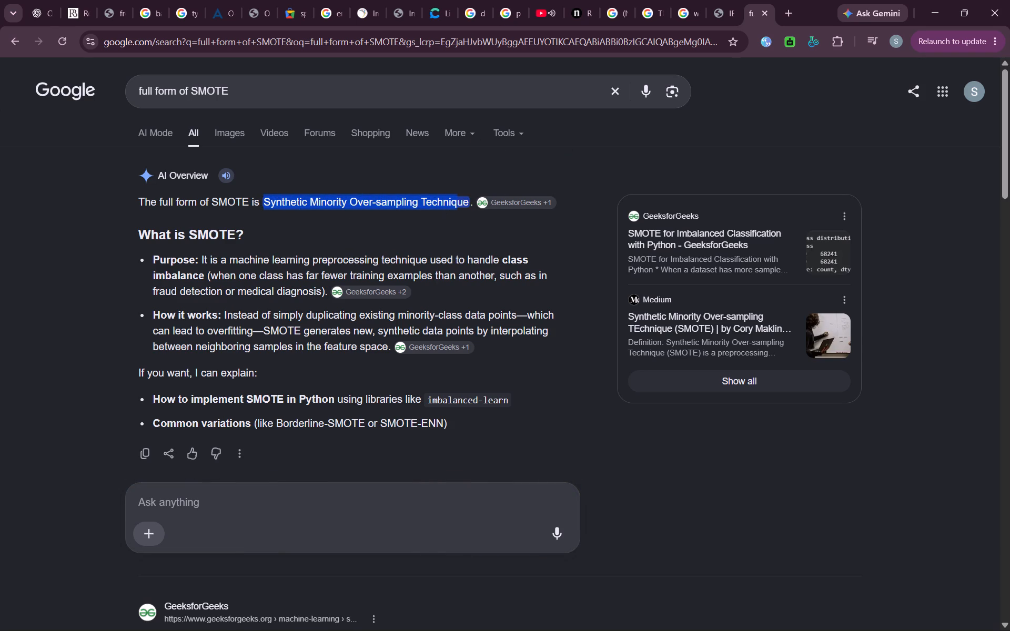
drag(457, 200, 471, 204)
drag(471, 204, 471, 204)
key(ctrl+c)
key(ctrl+c)
Back in Word, replace "SMOTE" after "oversampling algorithm such as" with the copied "Synthetic Minority Over-sampling Technique".
key(alt+Tab)
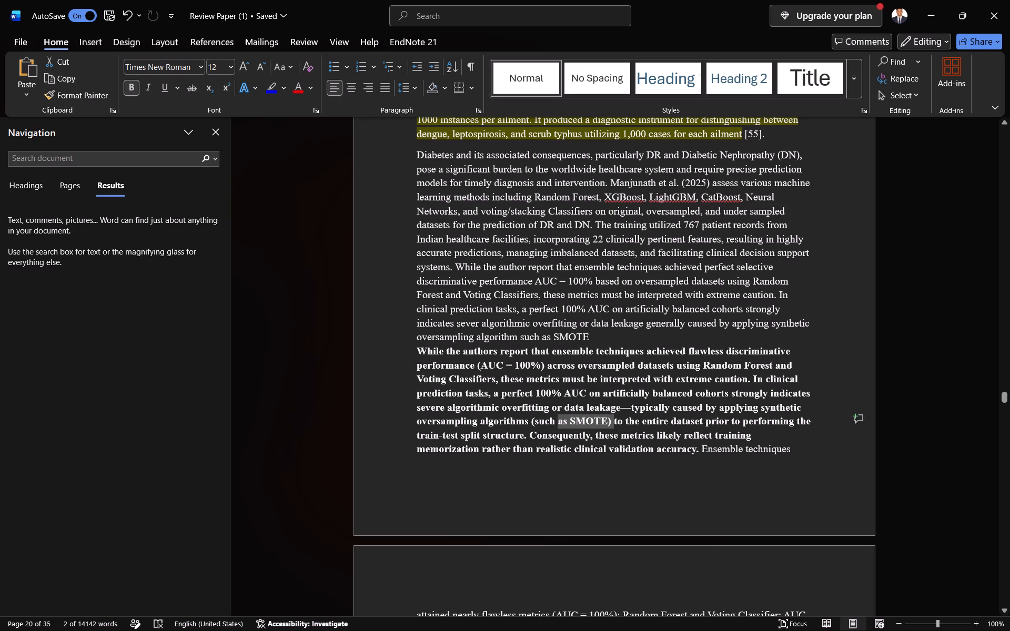
click(597, 340)
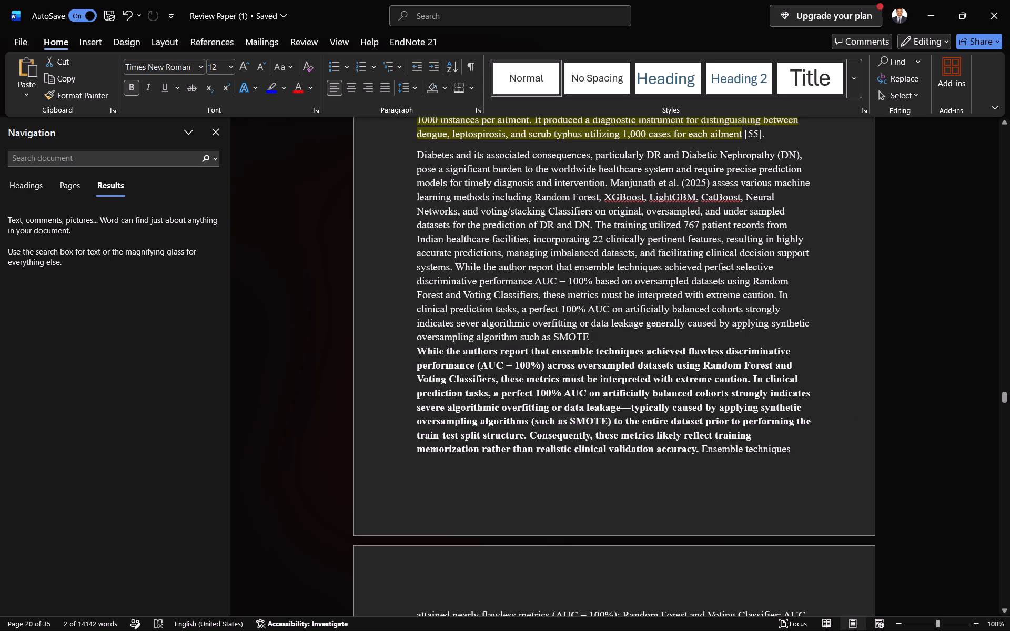
click(597, 340)
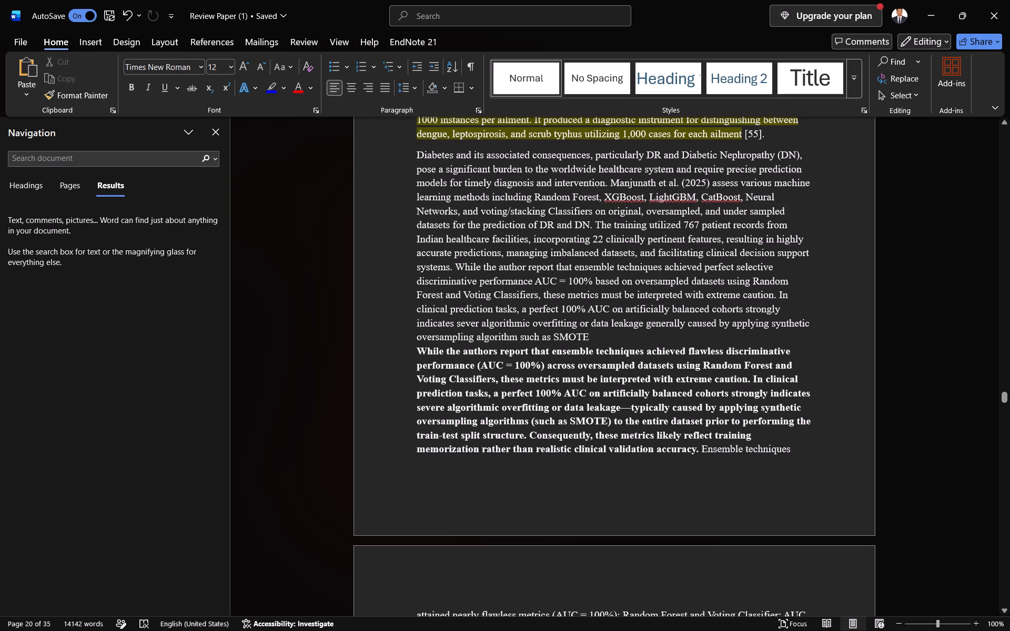
key(BackSpace)
key(BackSpace)
key(BackSpace)
key(BackSpace)
key(BackSpace)
key(BackSpace)
key(BackSpace)
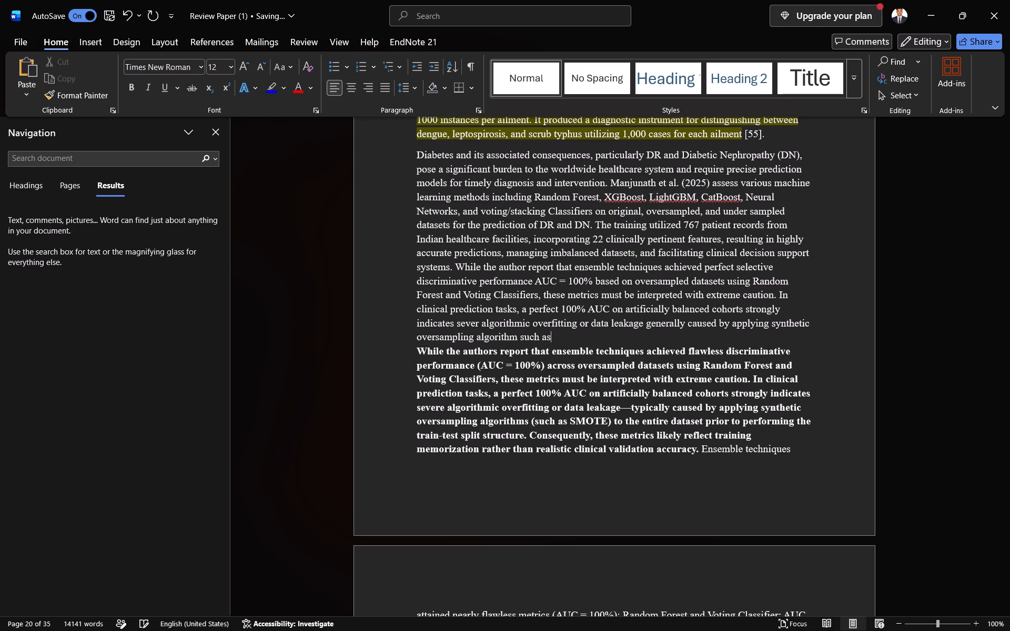
key(space)
key(ctrl+v)
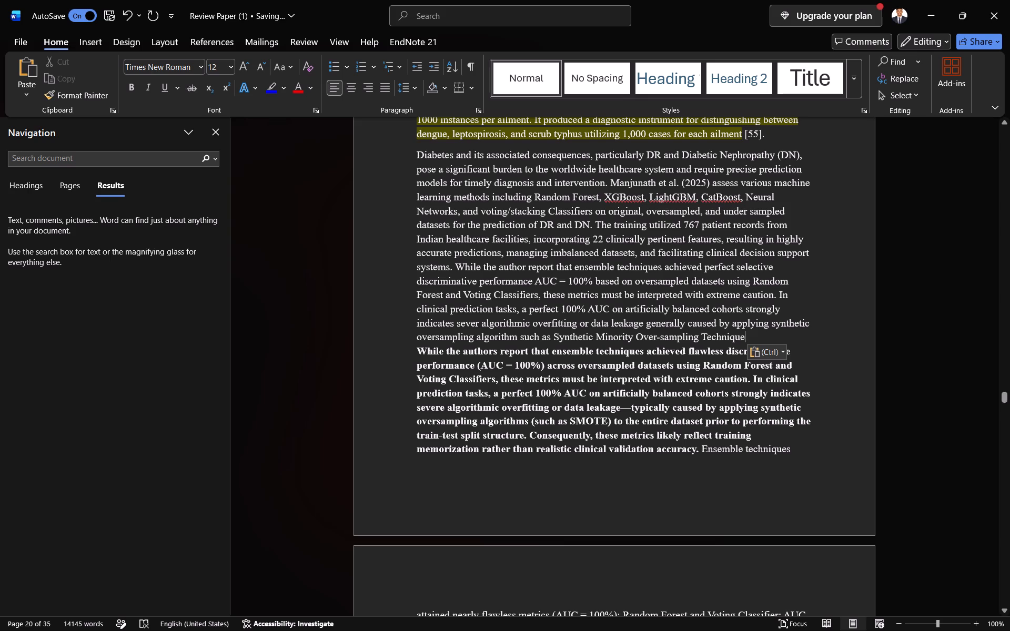
Continue the sentence after "Synthetic Minority Over-sampling Technique" with "to the overall dataset".
key(space)
text(to t)
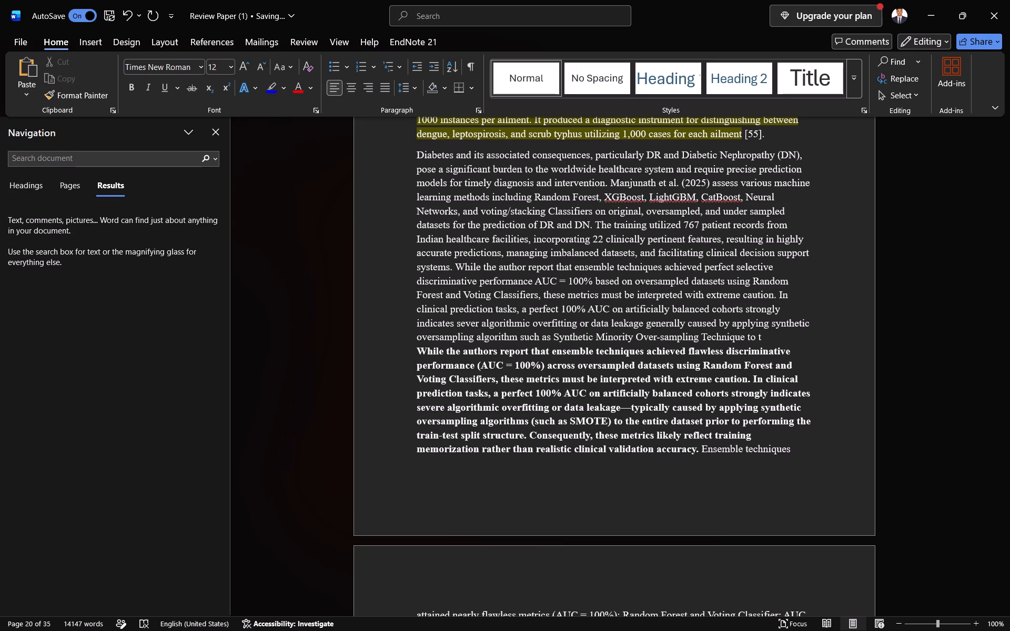
text(he)
key(space)
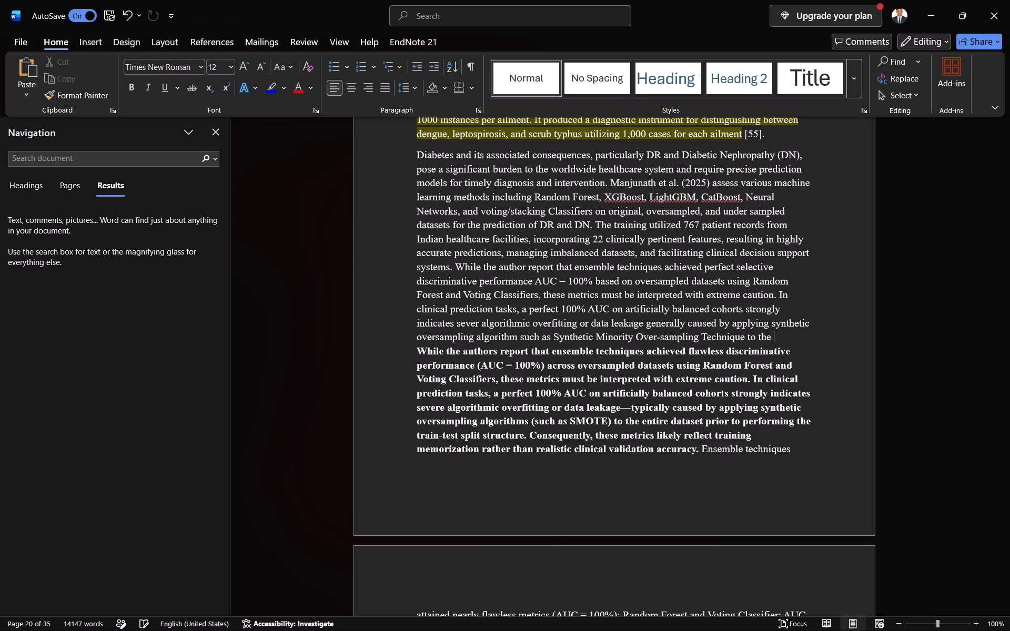
text(overall)
key(space)
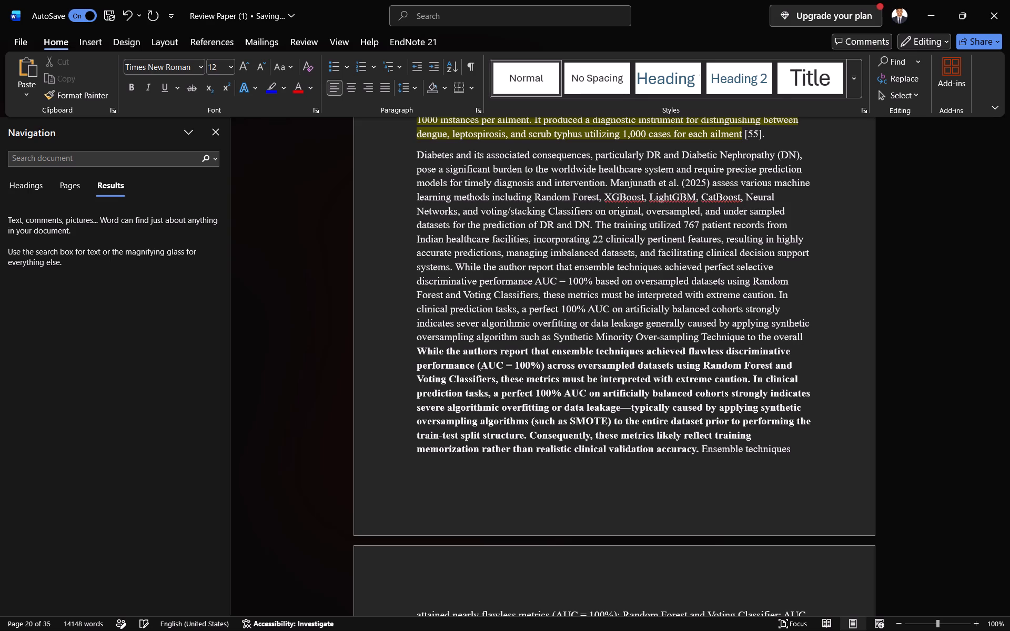
text(dataset)
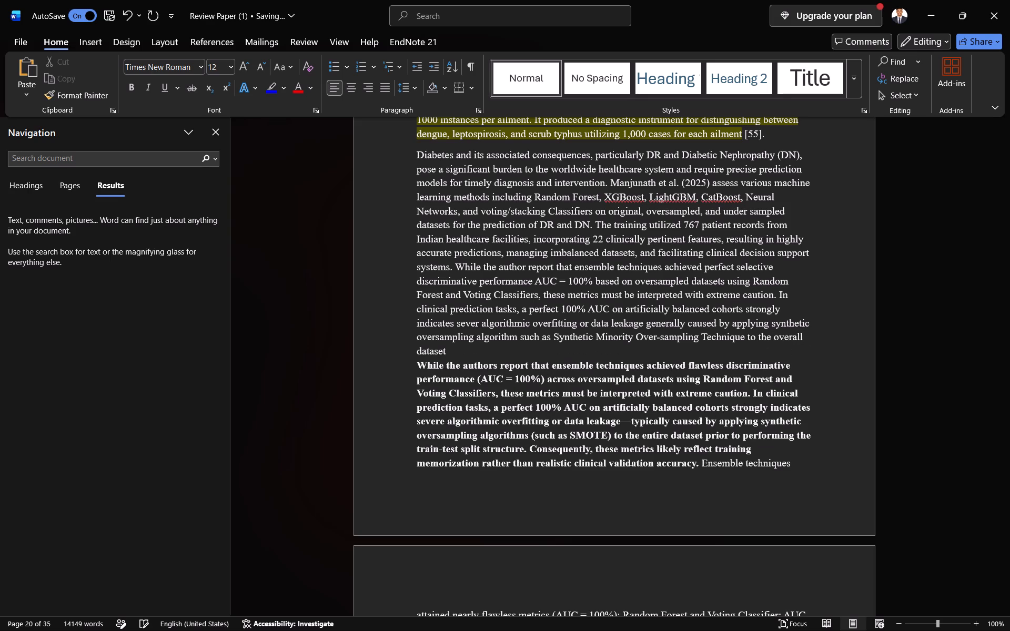
Add "prior to performing" after "overall dataset", correcting the mistyped letters in "prior" and "performing".
key(space)
text(pro)
key(BackSpace)
text(ior)
key(space)
text(to)
key(space)
text(per)
text(formaing)
key(space)
key(BackSpace)
key(BackSpace)
key(BackSpace)
key(BackSpace)
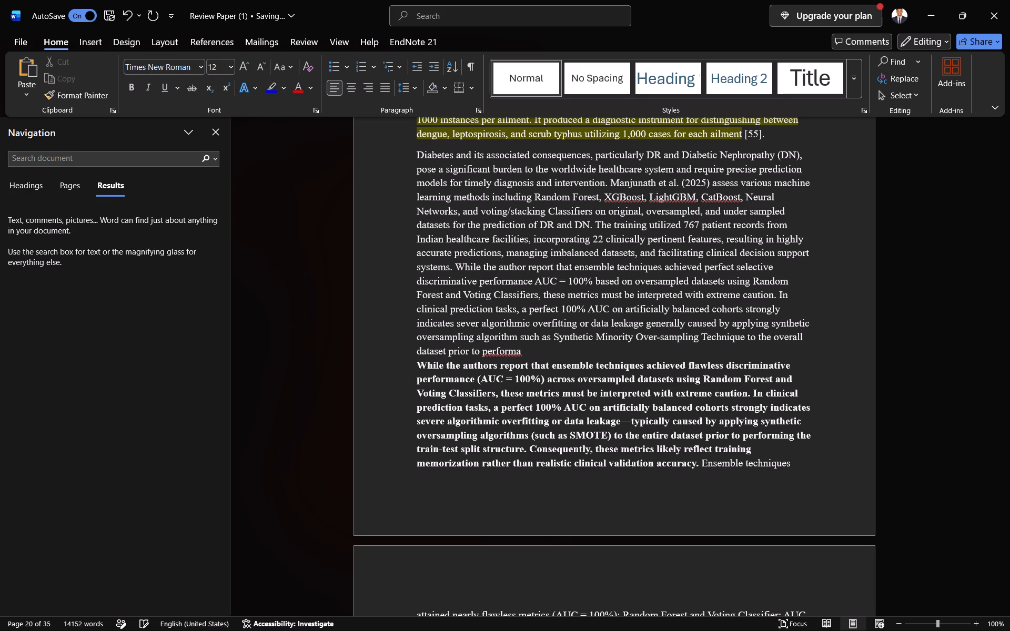
key(BackSpace)
text(inng)
key(space)
Complete the phrase after "prior to performing" with "the train-test split structure".
text(the)
key(space)
text(train)
key(minus)
text(tr)
key(BackSpace)
text(est)
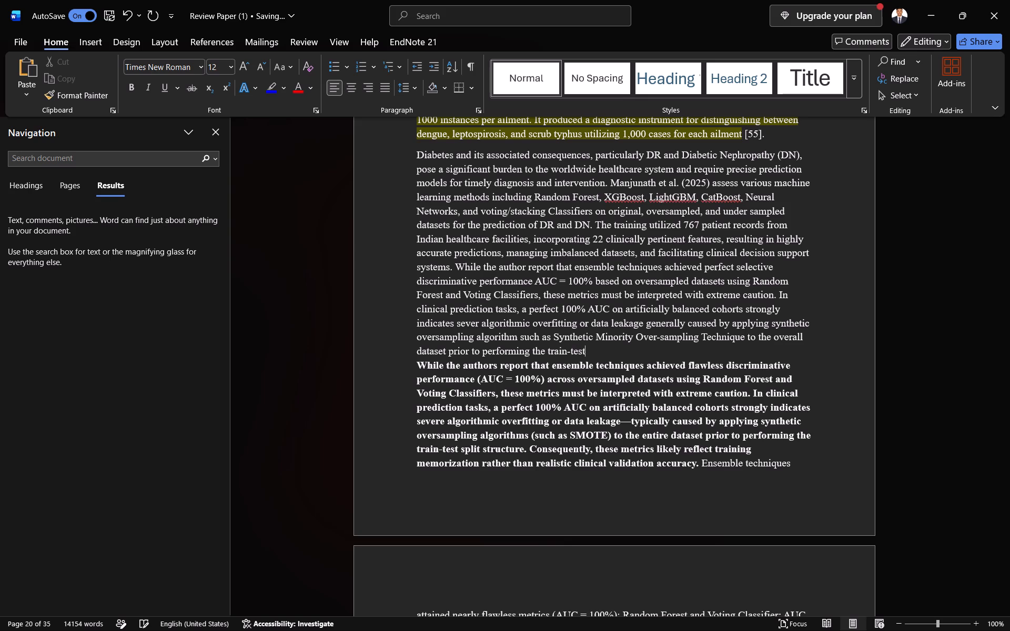
key(space)
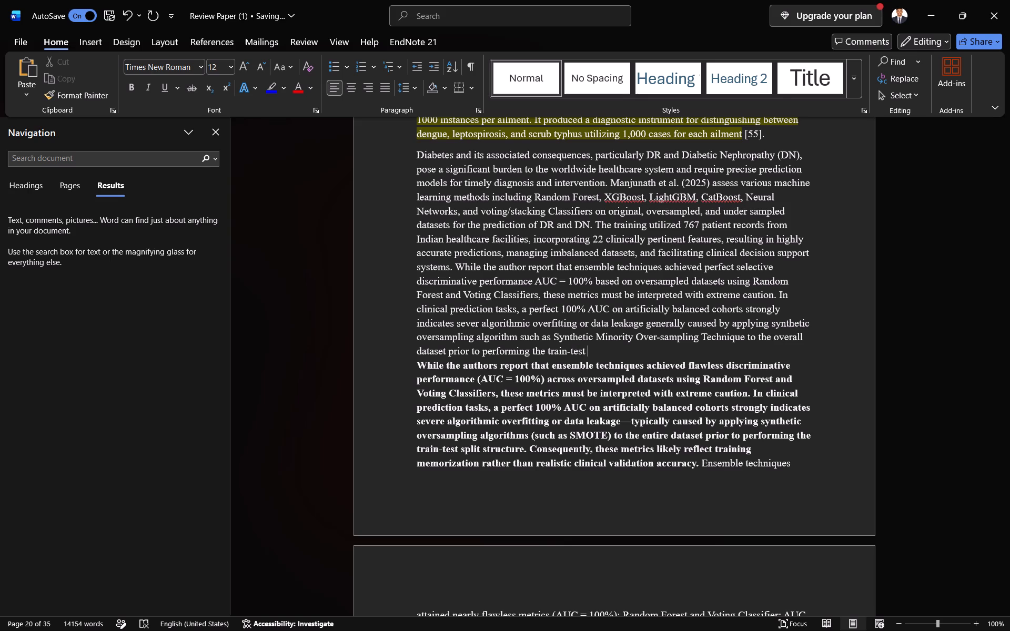
text(spl)
text(it)
key(space)
key(space)
text(st)
text(ruc)
text(ture)
key(space)
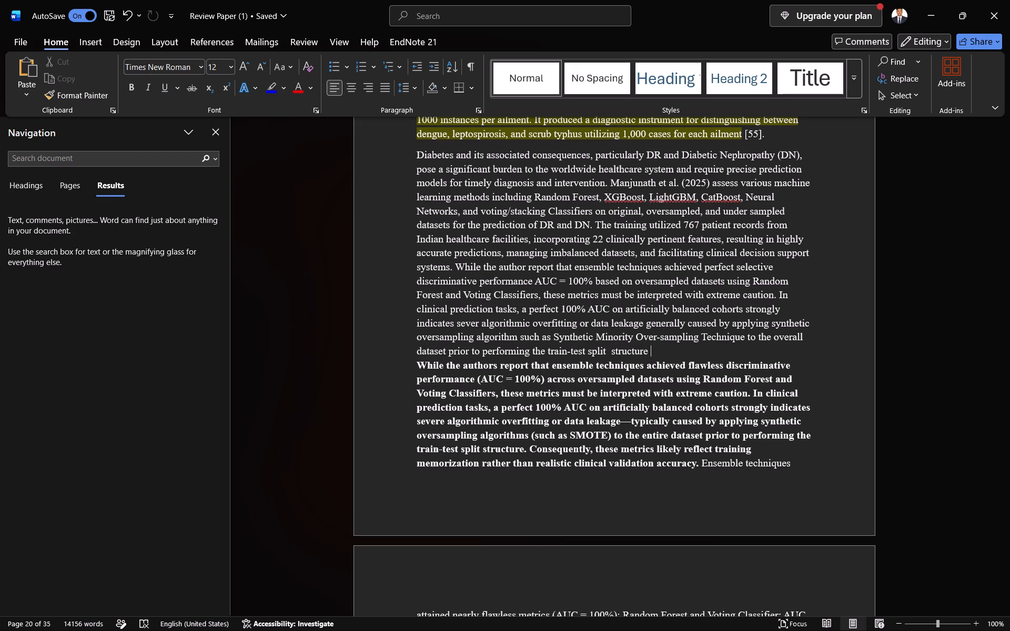
Remove the extra space between "split" and "structure" and move back toward the end of the sentence.
key(Left)
key(Left)
key(Left)
key(Left)
key(Left)
key(Left)
key(Left)
key(Left)
key(Left)
key(Left)
key(BackSpace)
key(Right)
key(Right)
key(Right)
key(Right)
key(Right)
key(Right)
key(Right)
End the retyped sentence with a period directly after "train-test split structure", leaving a space for the following sentence.
key(Right)
key(Right)
key(Right)
key(Right)
key(Left)
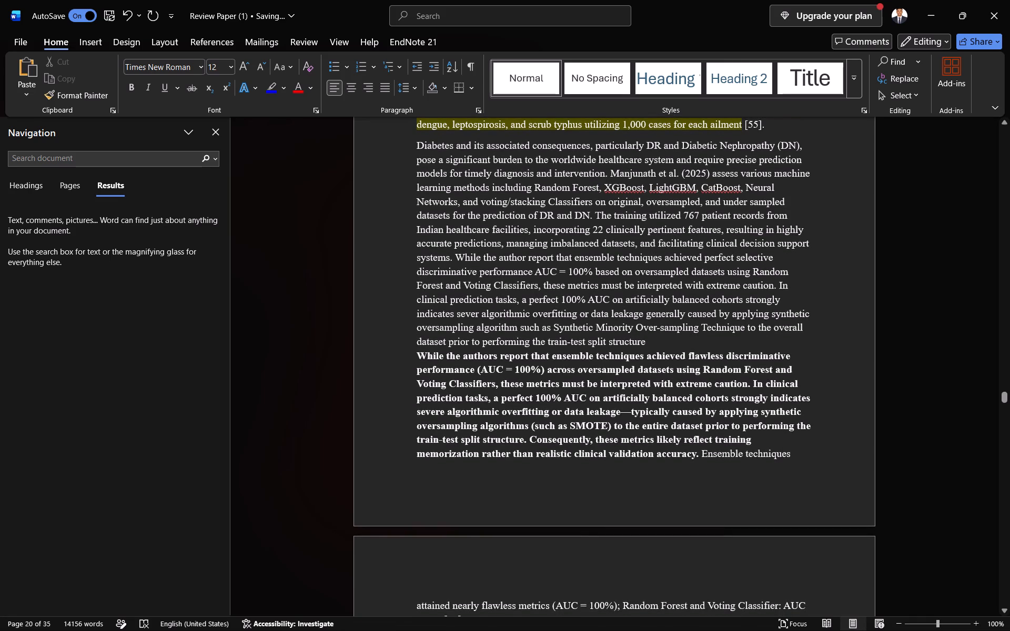
key(BackSpace)
text(.)
key(space)
Start a new sentence after "train-test split structure." with "Consequently,".
text(co)
key(BackSpace)
key(BackSpace)
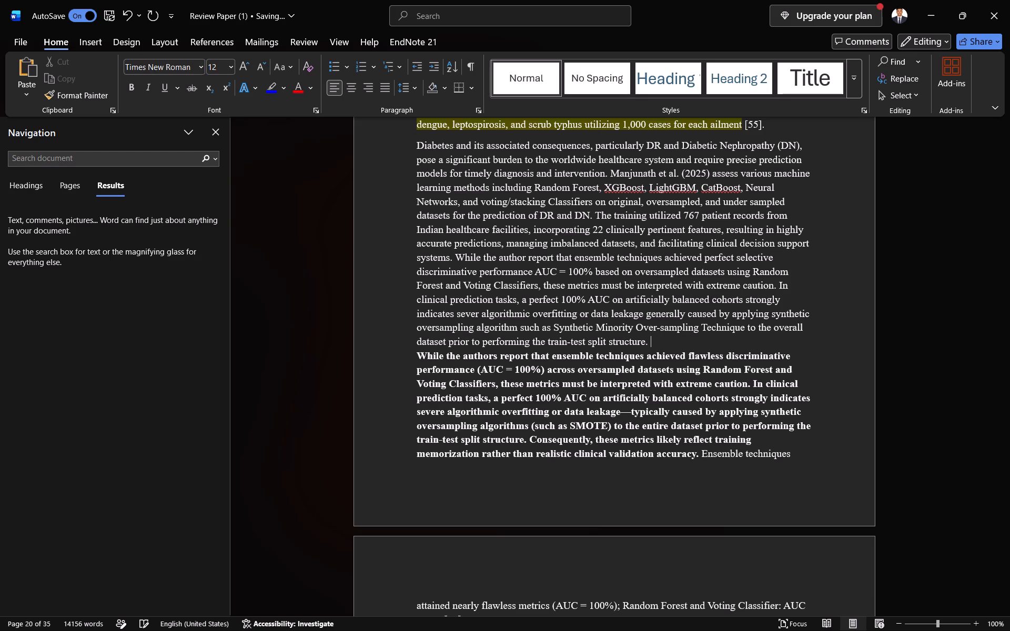
text(con)
text(se)
key(q)
text(ue)
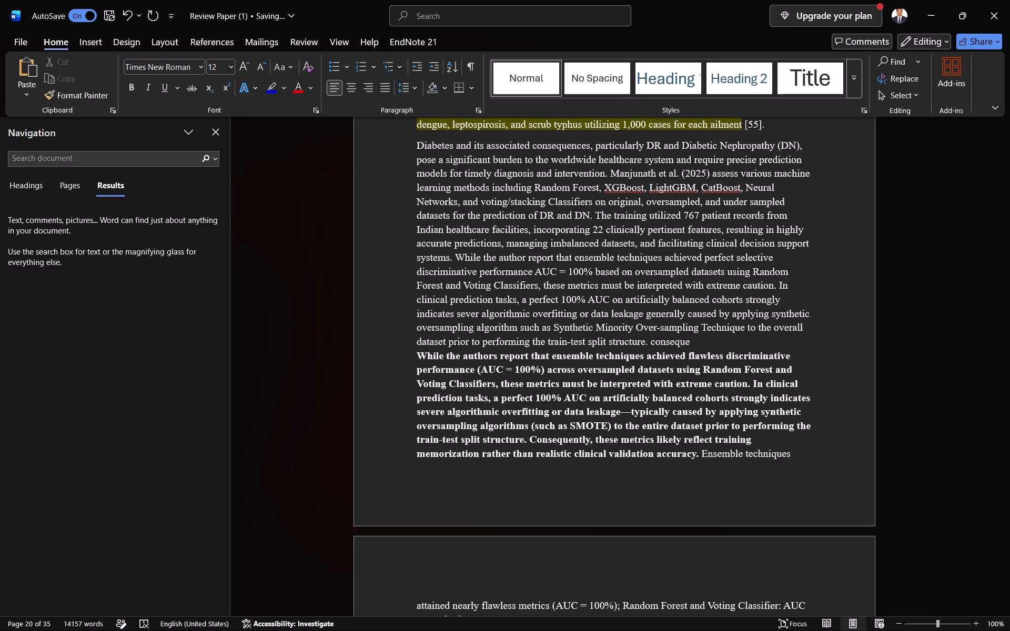
text(ty)
key(BackSpace)
text(ly)
key(space)
key(BackSpace)
text(,)
key(space)
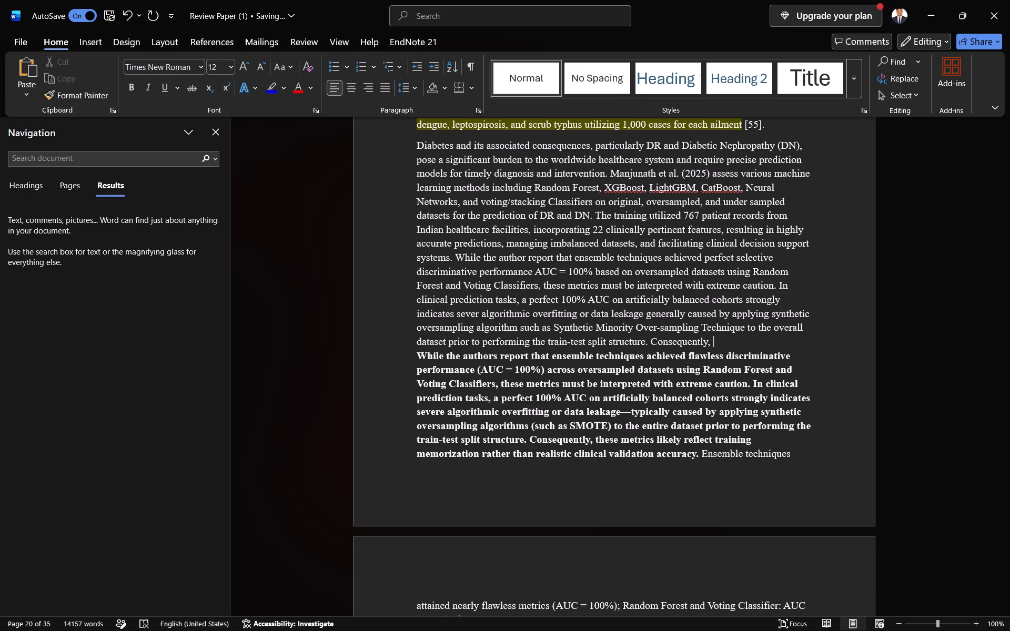
Continue the sentence after "Consequently," with "these metrics likely".
text(these)
key(space)
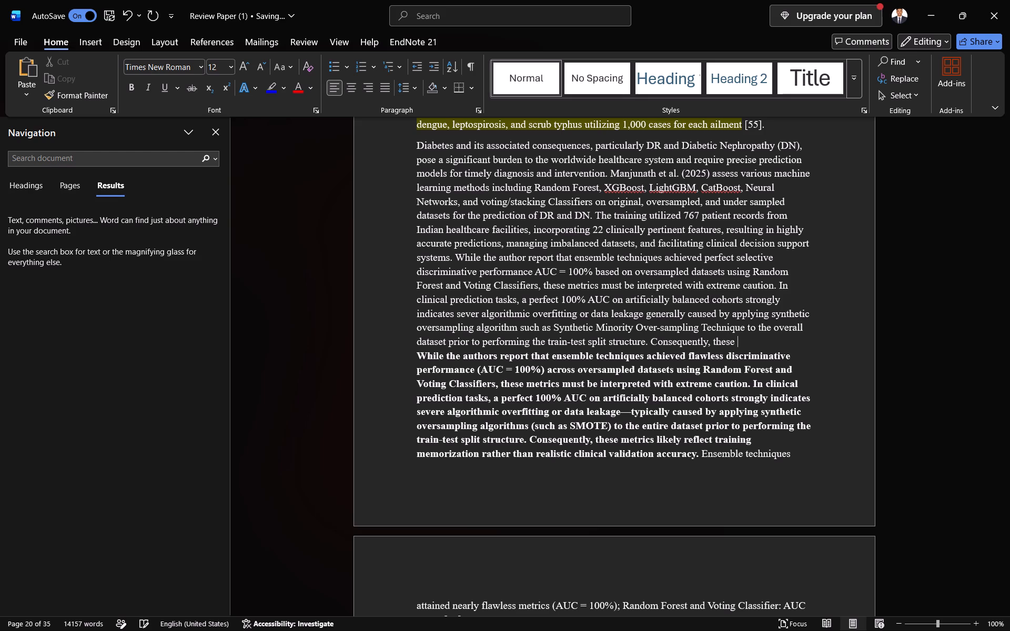
text(metric)
key(space)
key(BackSpace)
text(s)
key(space)
text(likey)
key(BackSpace)
key(y)
key(BackSpace)
text(ly)
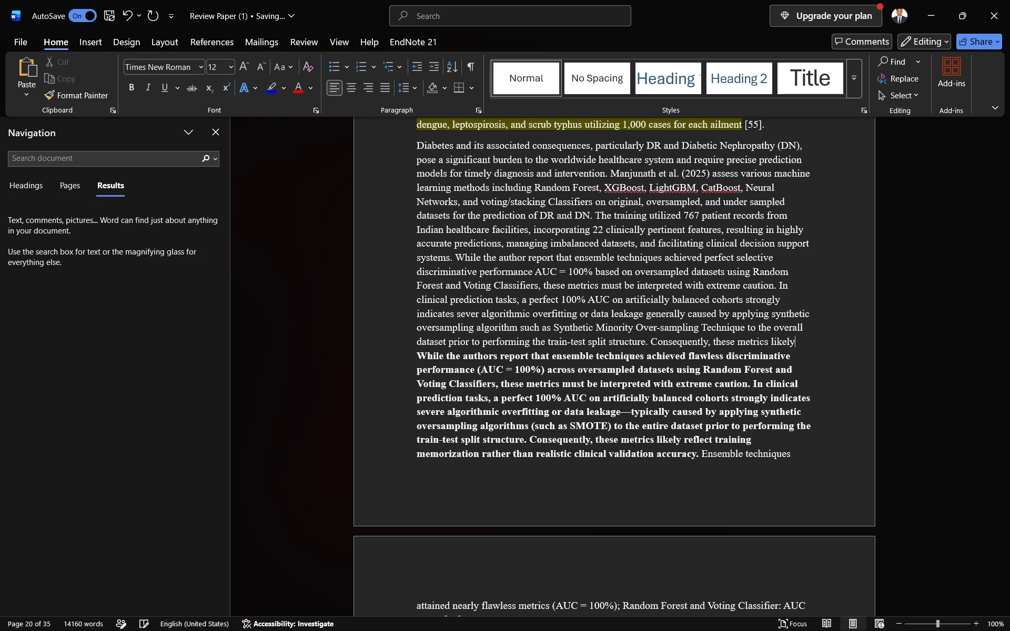
key(space)
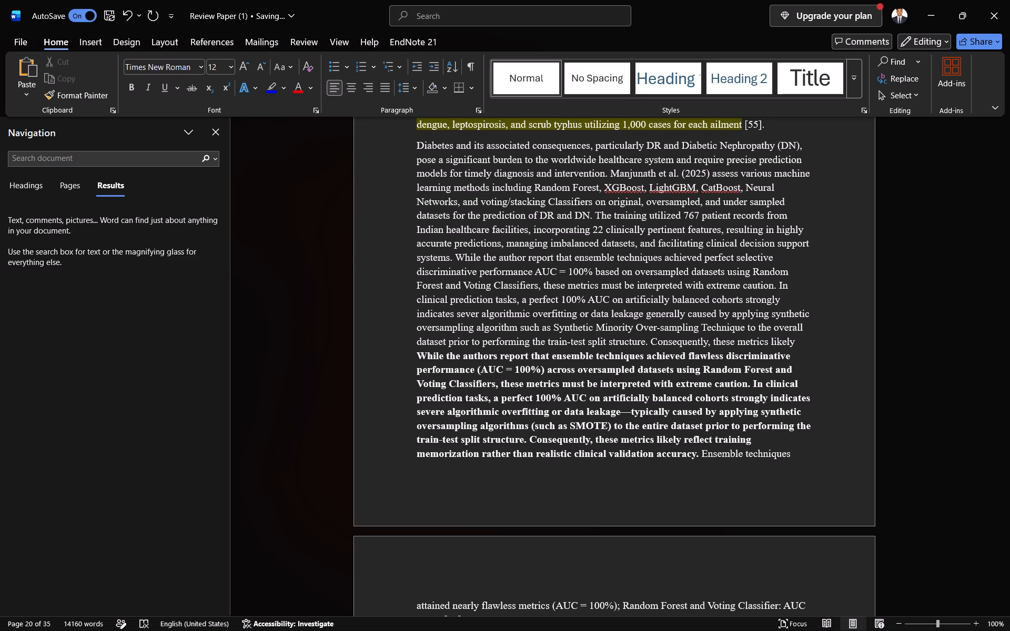
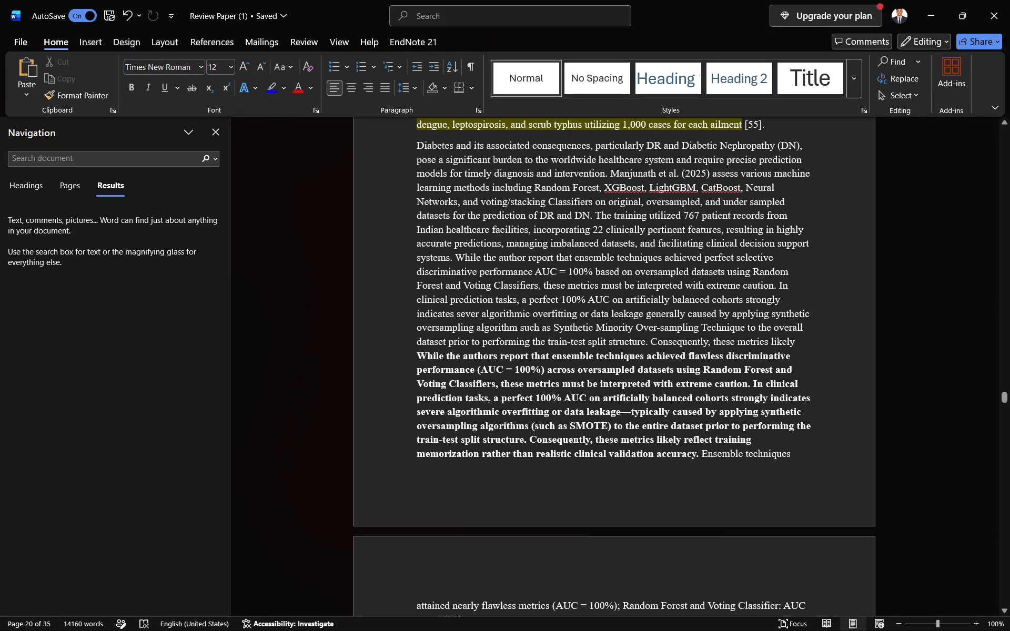
Continue the sentence after "these metrics likely" with "reflect training".
text(refle)
text(cct)
key(space)
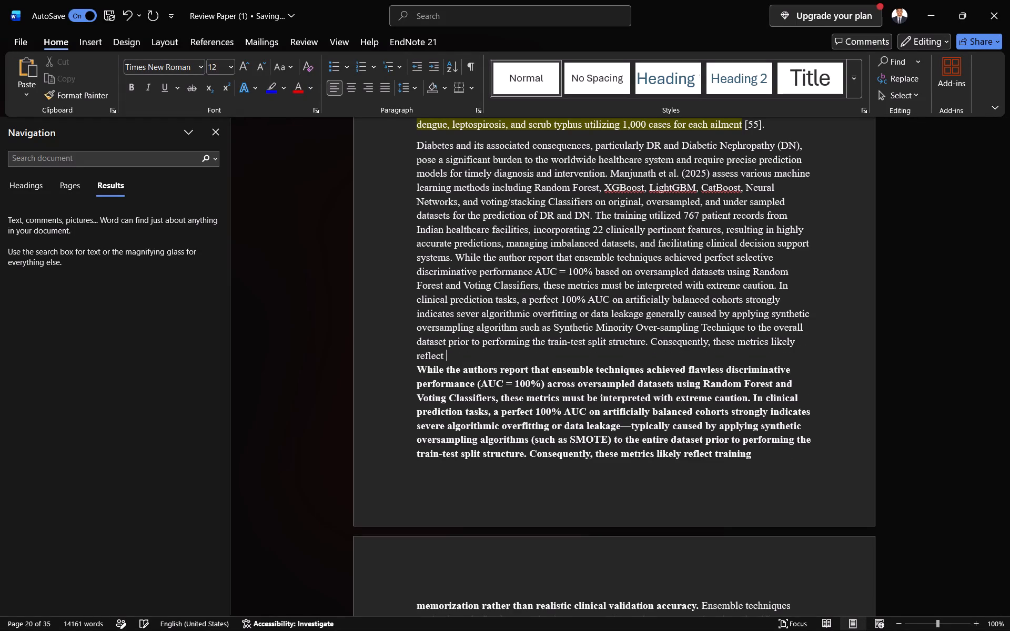
text(training)
key(space)
Copy "memorization" from the bold suggested text and search Google in Chrome for "memorization synonym".
scroll(771, 366, down, 1)
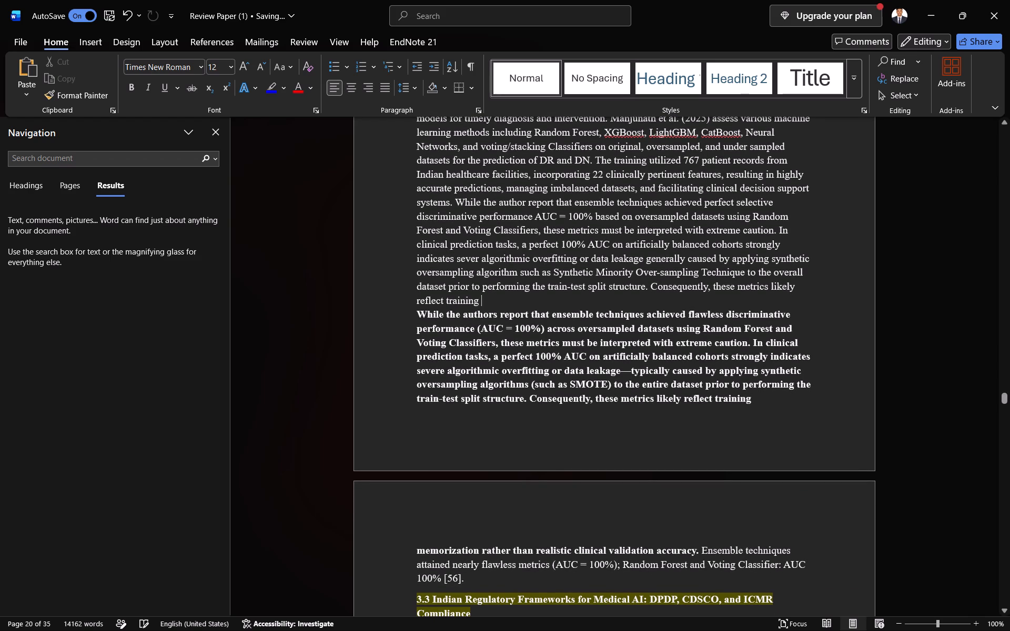
drag(480, 546, 417, 539)
key(ctrl+c)
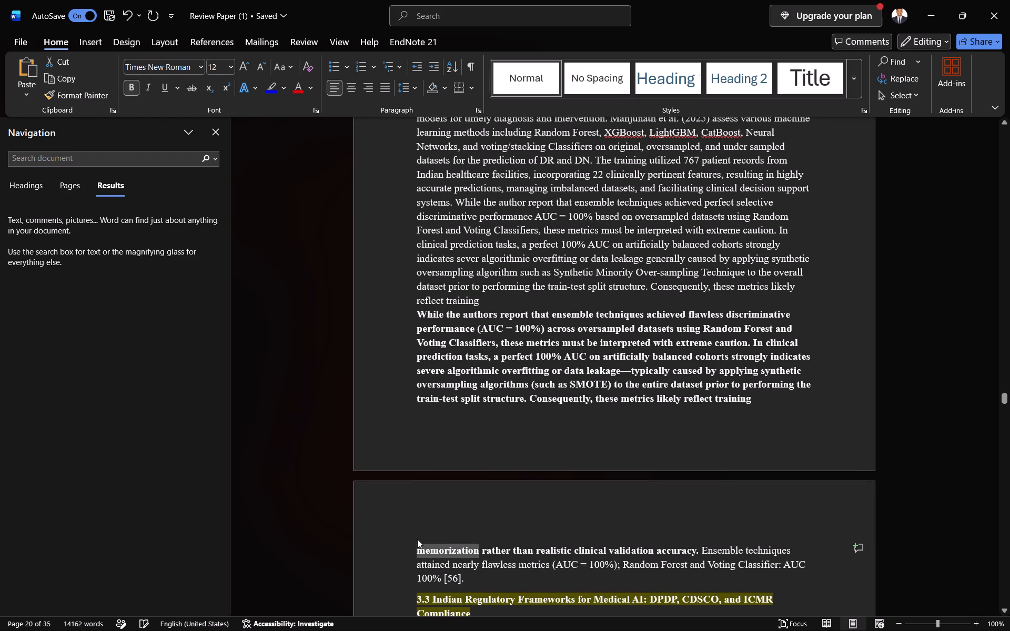
key(ctrl+c)
key(alt+Tab)
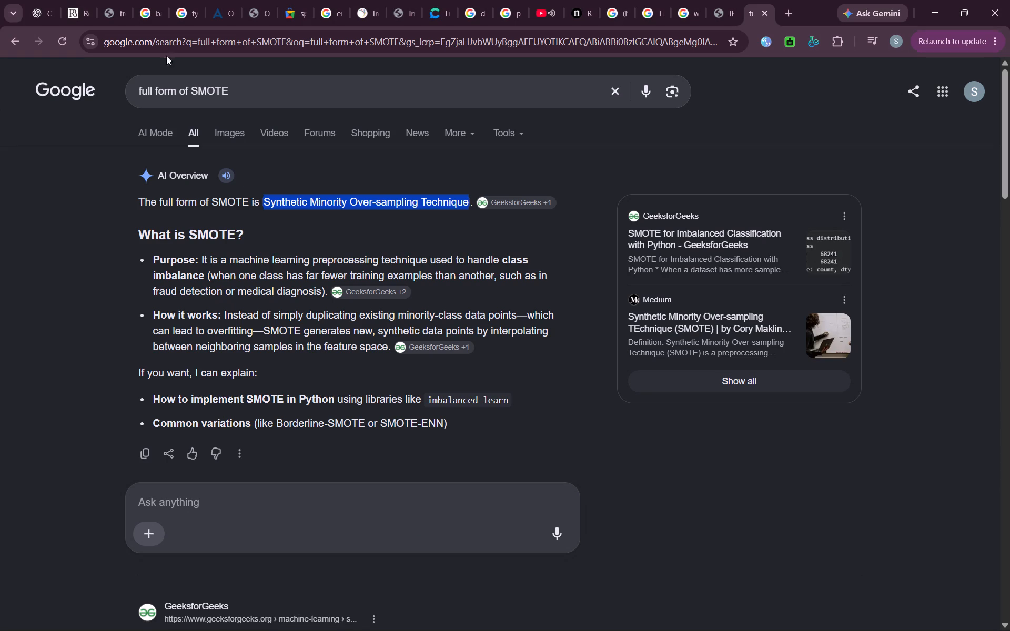
click(184, 17)
click(184, 90)
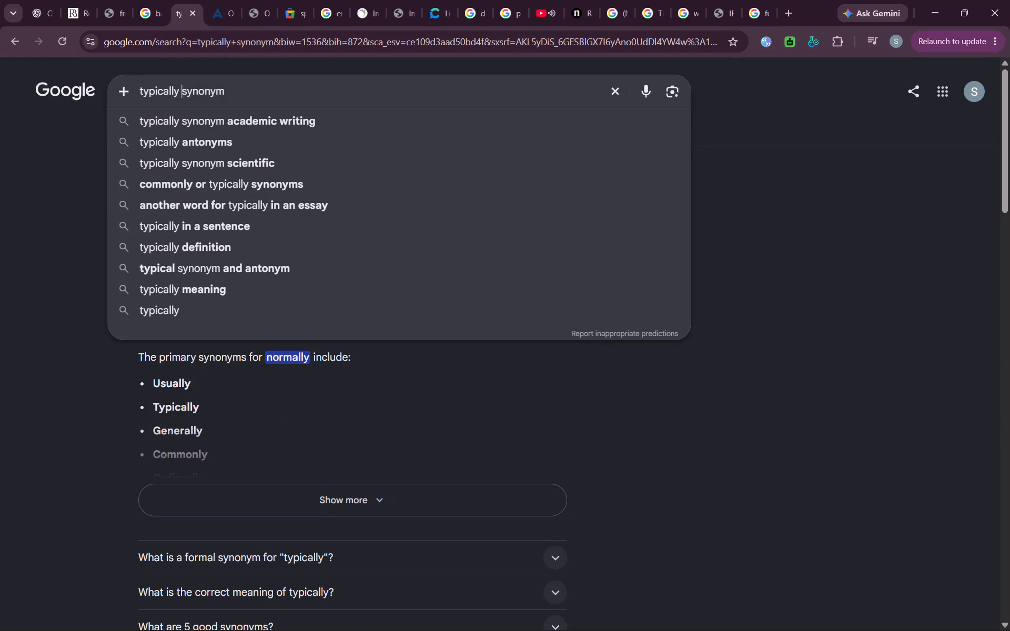
drag(184, 90, 0, 88)
key(ctrl+v)
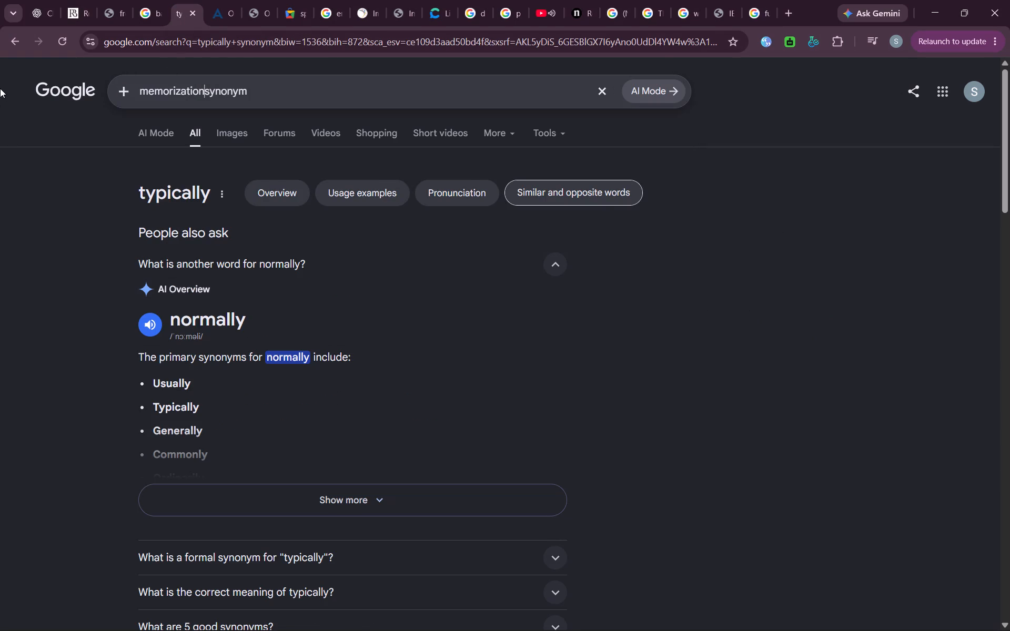
key(space)
key(Return)
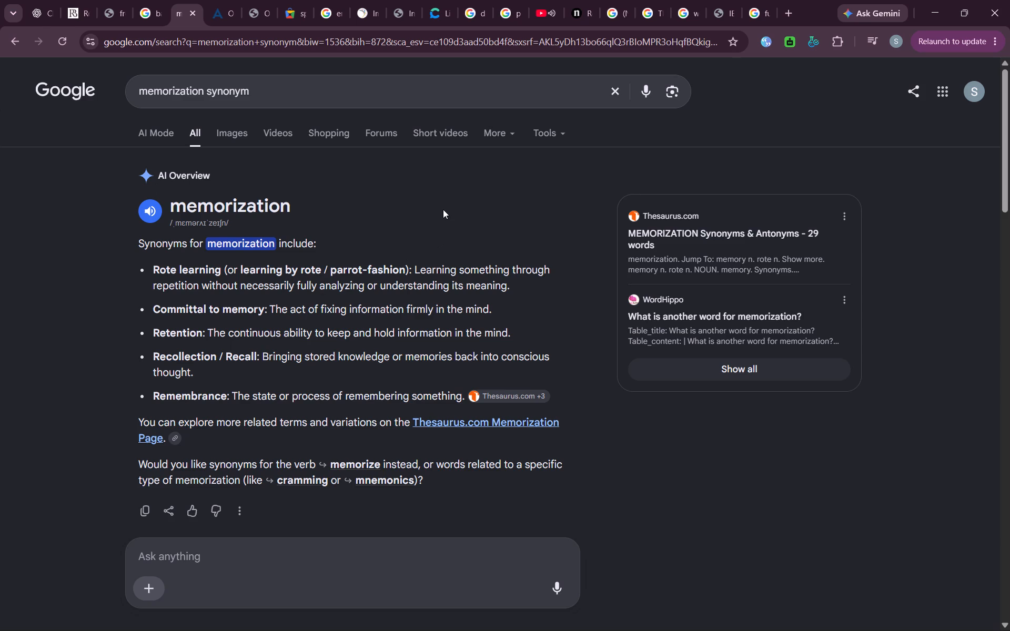
Back in Word, continue the sentence after "reflect training" with "memorization rather than".
key(alt+Tab)
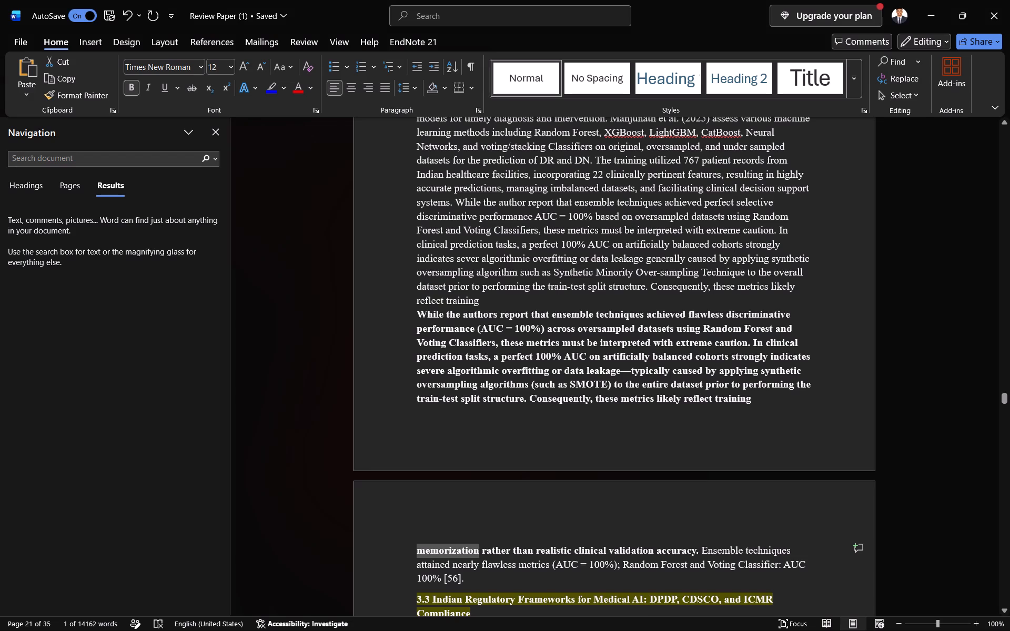
click(553, 295)
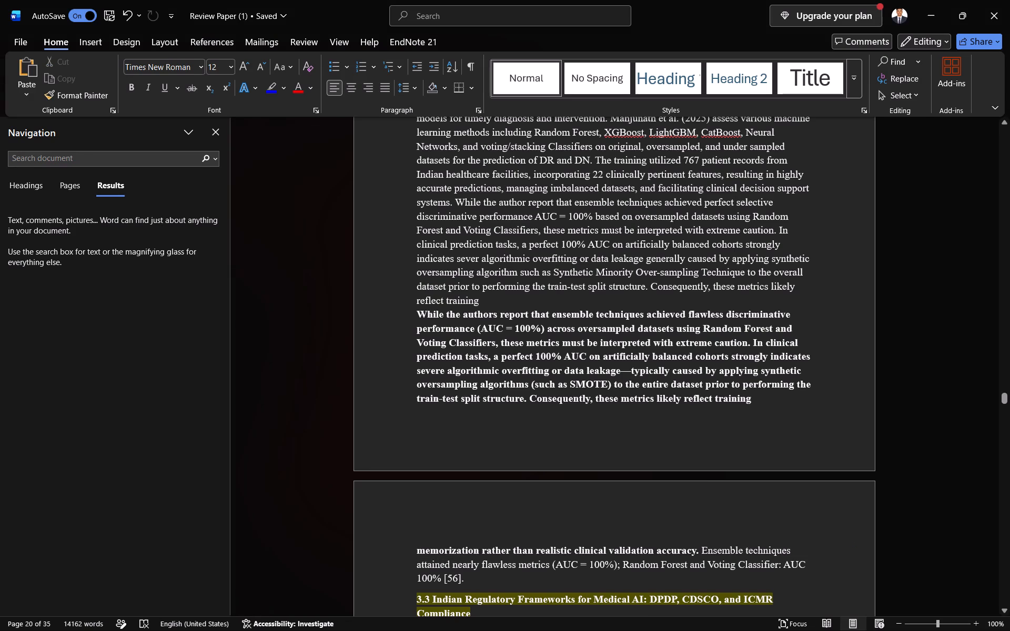
text(emi+)
key(BackSpace)
key(BackSpace)
key(BackSpace)
key(BackSpace)
text(memo)
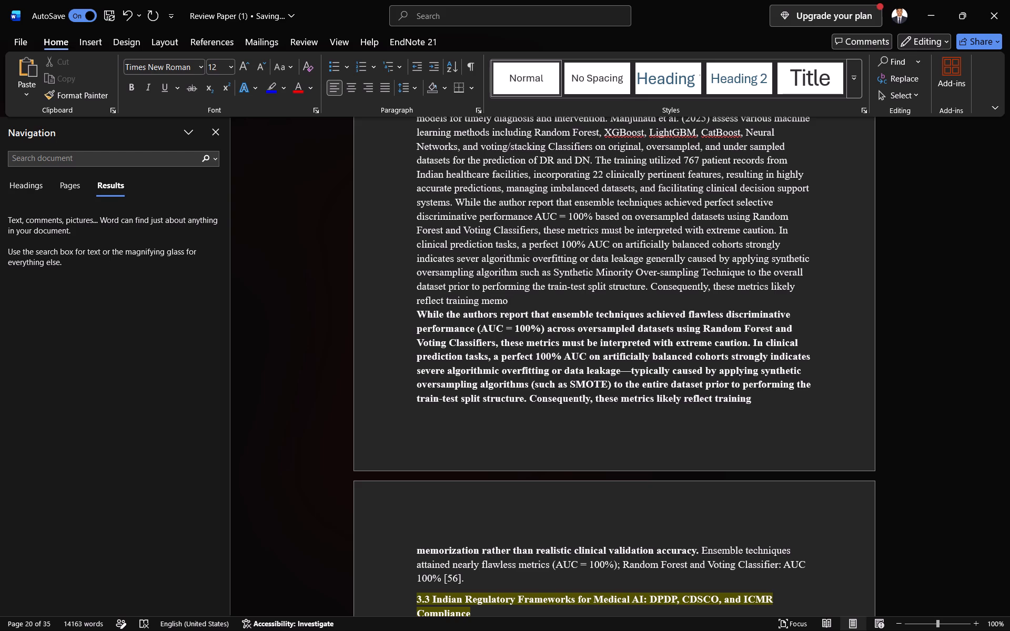
text(rization)
key(space)
text(rather)
key(space)
text(than)
key(space)
Finish the sentence after "rather than" with "realistic clinical validation accuracy.".
text(rea)
text(listic)
key(space)
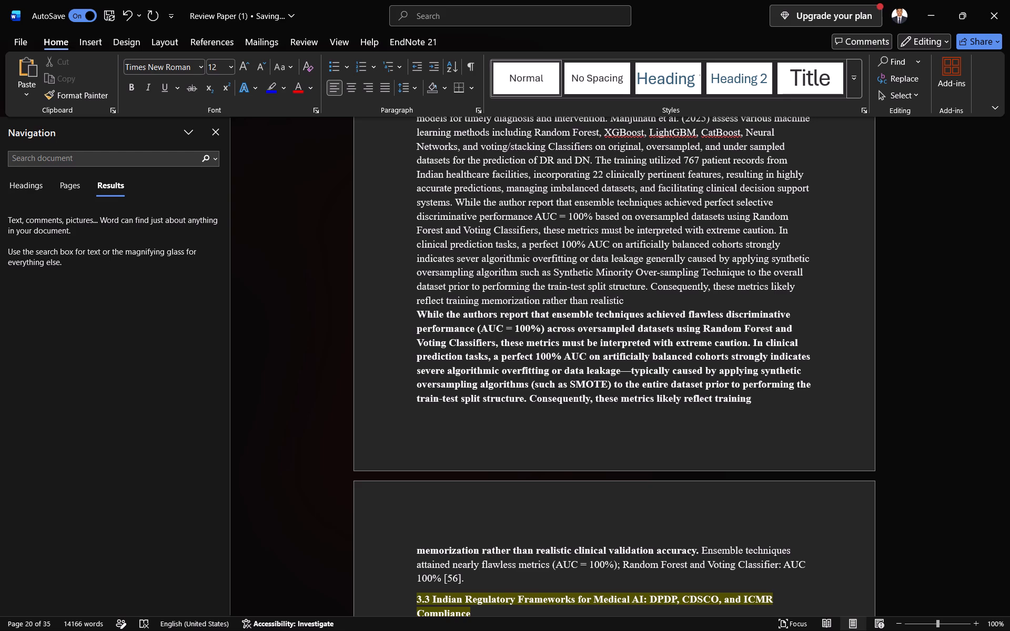
key(BackSpace)
key(space)
text(clinical)
key(space)
text(validation)
key(space)
text(accuracy)
key(BackSpace)
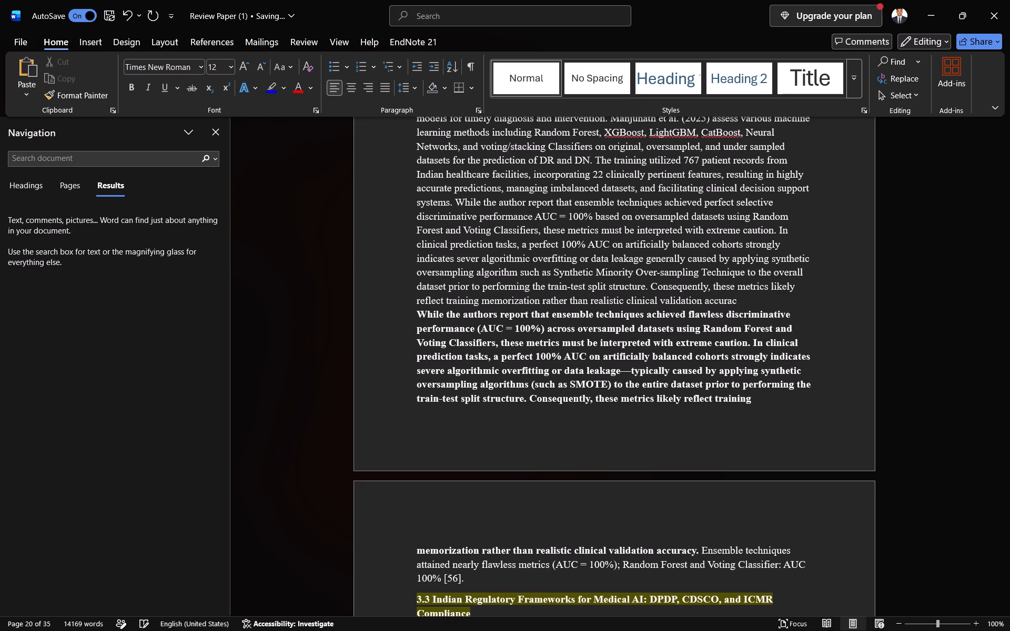
text(y.)
key(space)
Delete the bold suggested passage and the old "Ensemble techniques attained" sentence, joining "accuracy" to citation [56] with one space and no period.
drag(440, 577, 451, 349)
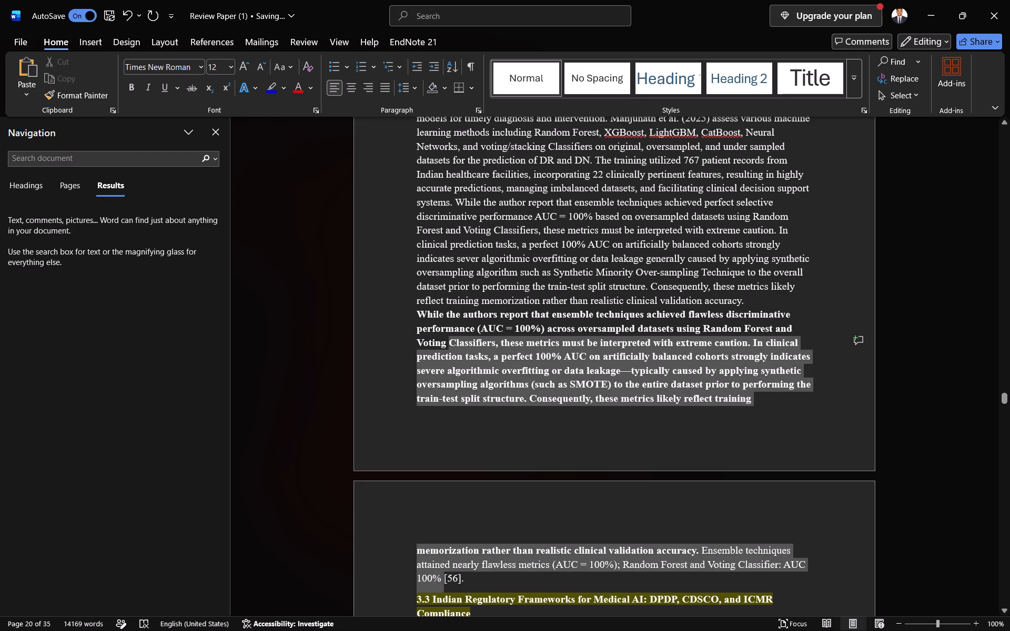
drag(451, 349, 421, 319)
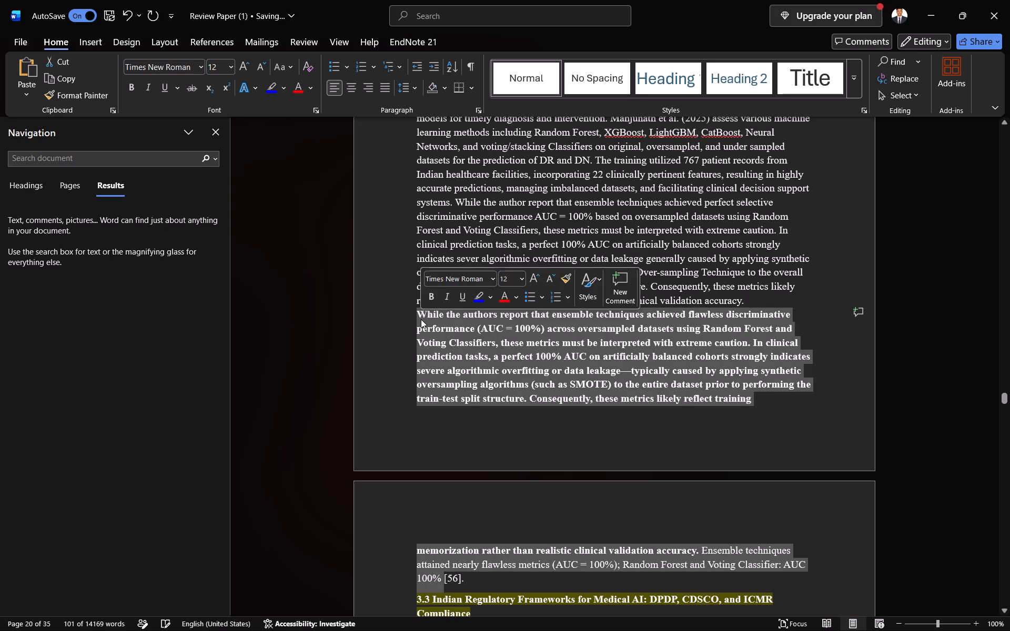
key(BackSpace)
key(BackSpace)
key(BackSpace)
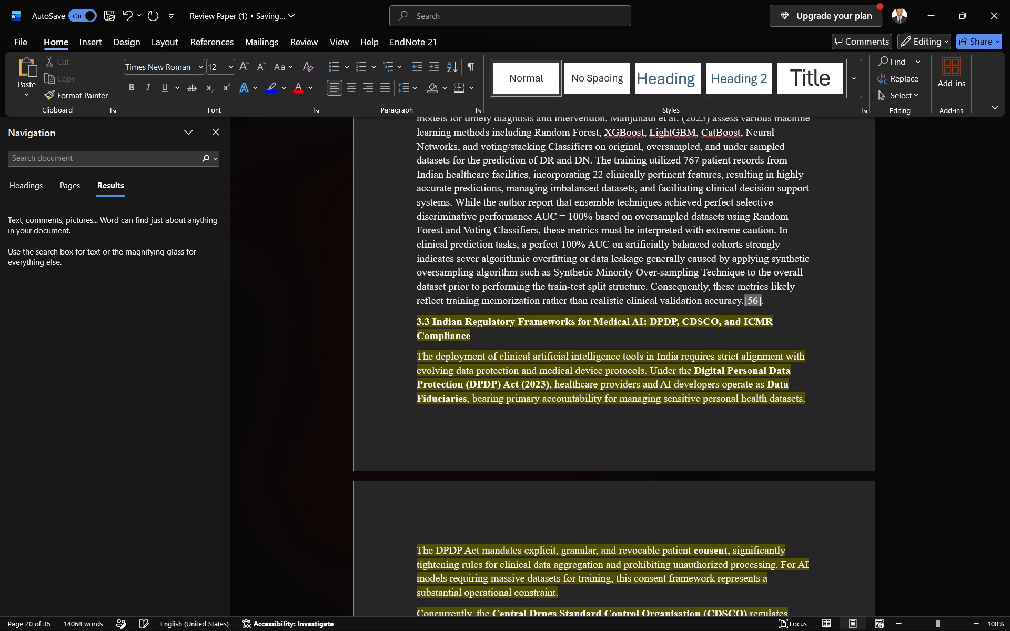
key(BackSpace)
key(space)
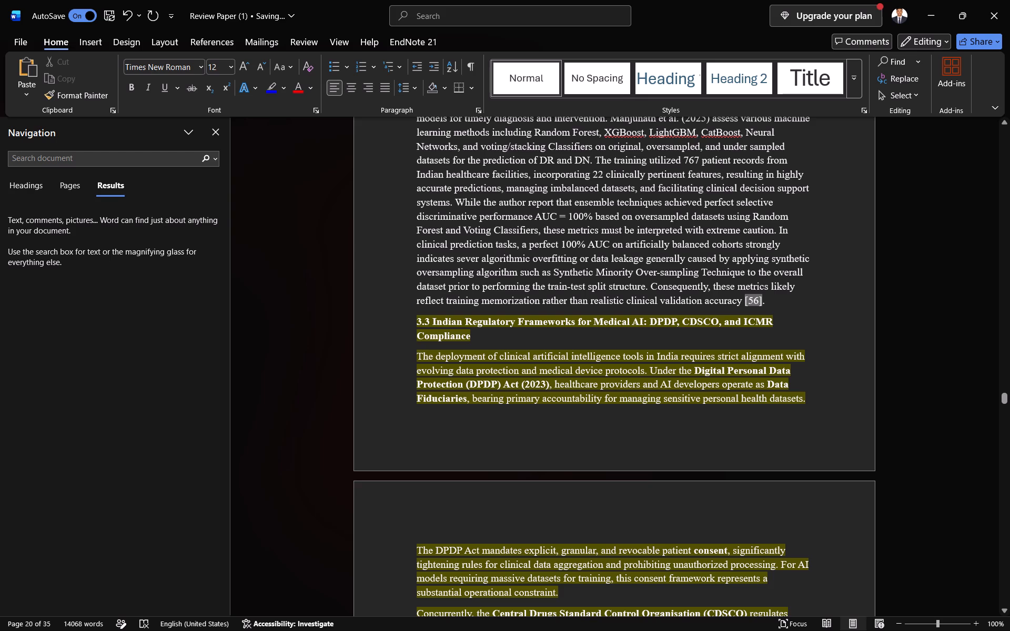
Highlight the reworded passage in yellow from "While the author report" through "clinical validation accuracy", leaving it unbolded.
scroll(540, 184, up, 2)
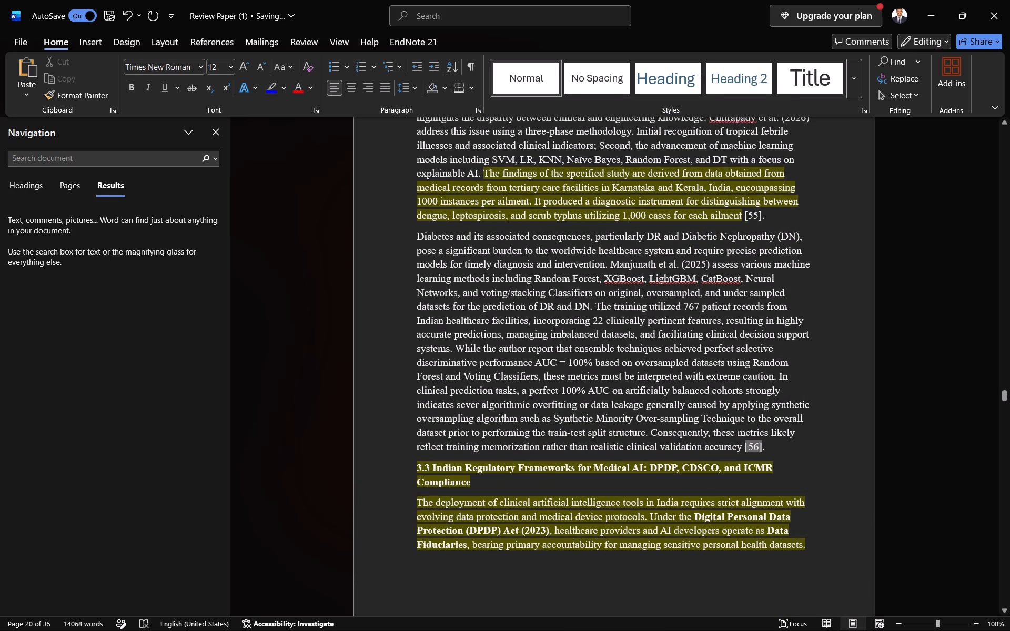
drag(460, 345, 709, 451)
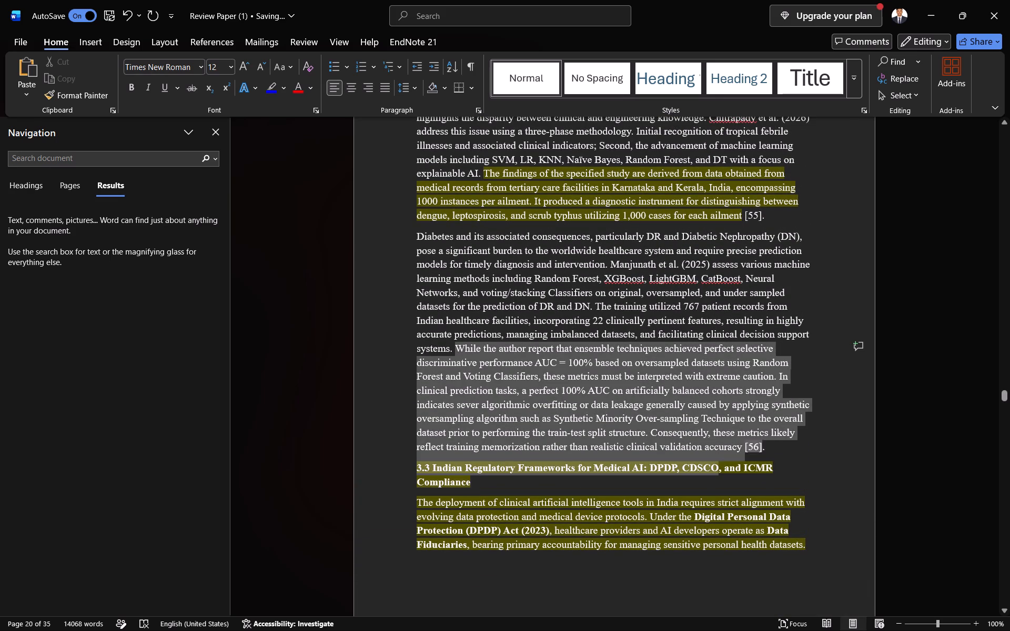
drag(709, 451, 734, 443)
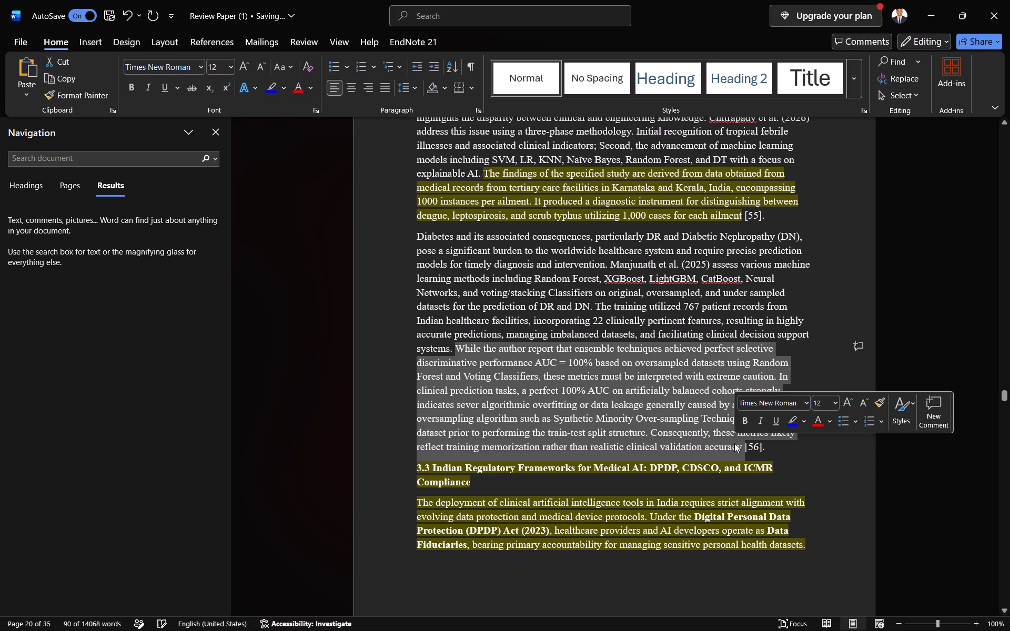
click(746, 425)
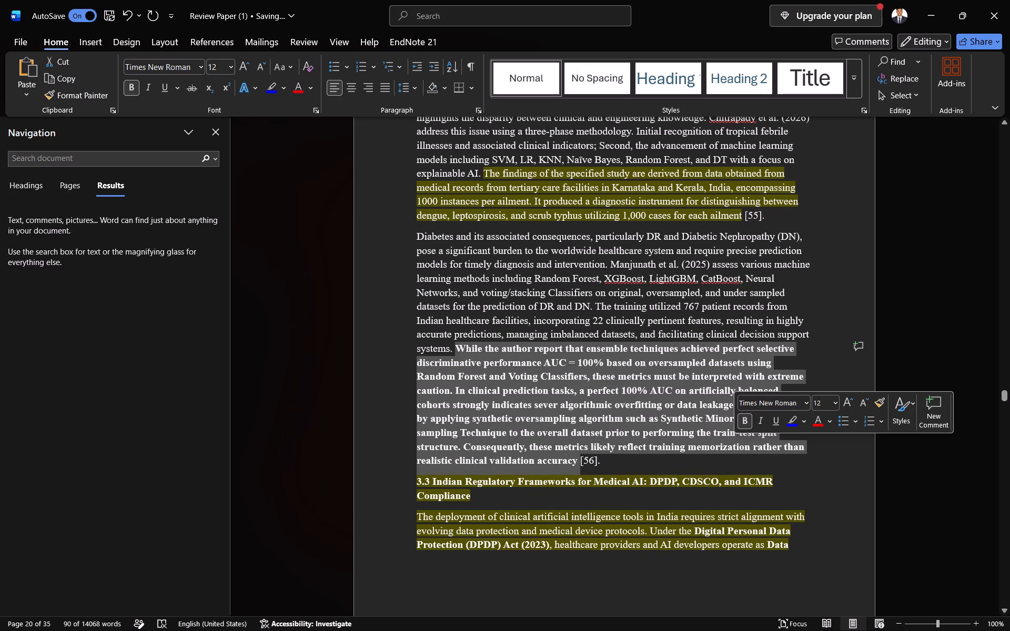
click(748, 418)
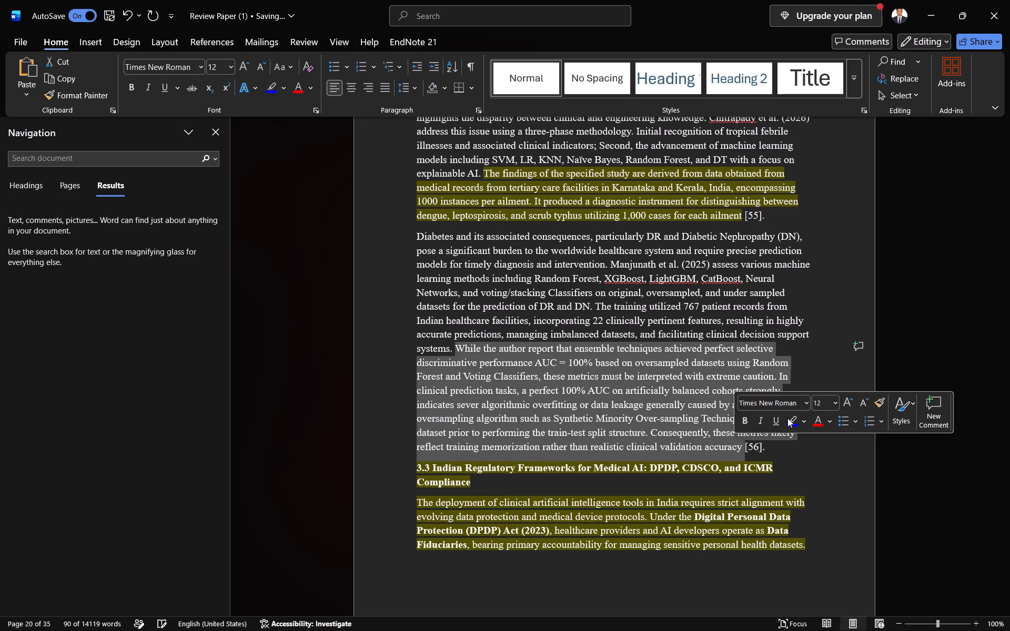
click(804, 420)
click(794, 463)
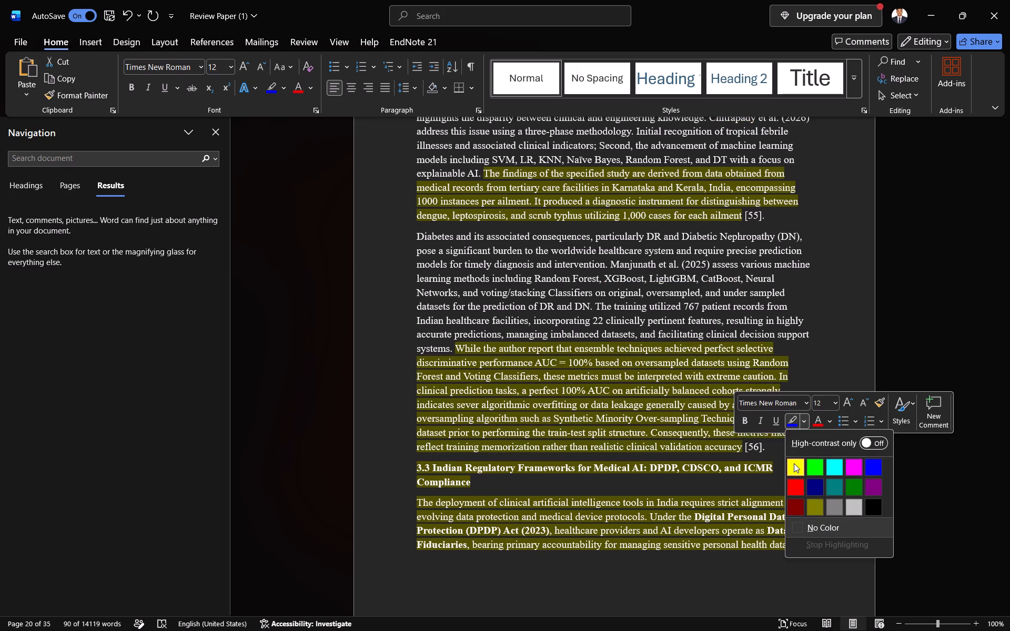
click(819, 338)
Switch to the review PDF in Chrome and tick off comment 12, on uncritical 100% AUC reporting, with a highlighter check mark.
scroll(800, 389, down, 1)
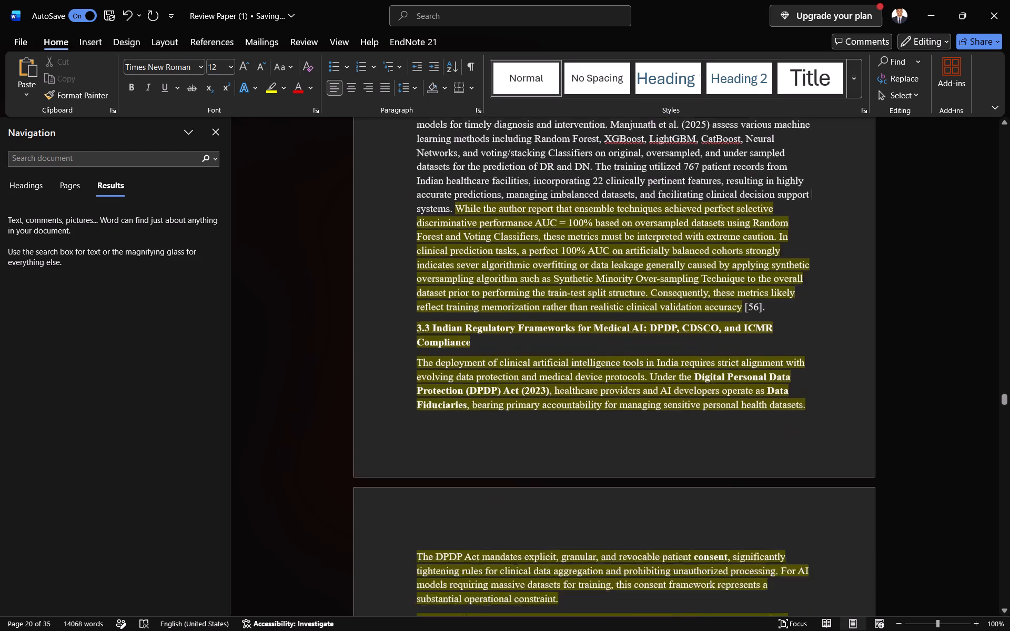
scroll(800, 389, down, 3)
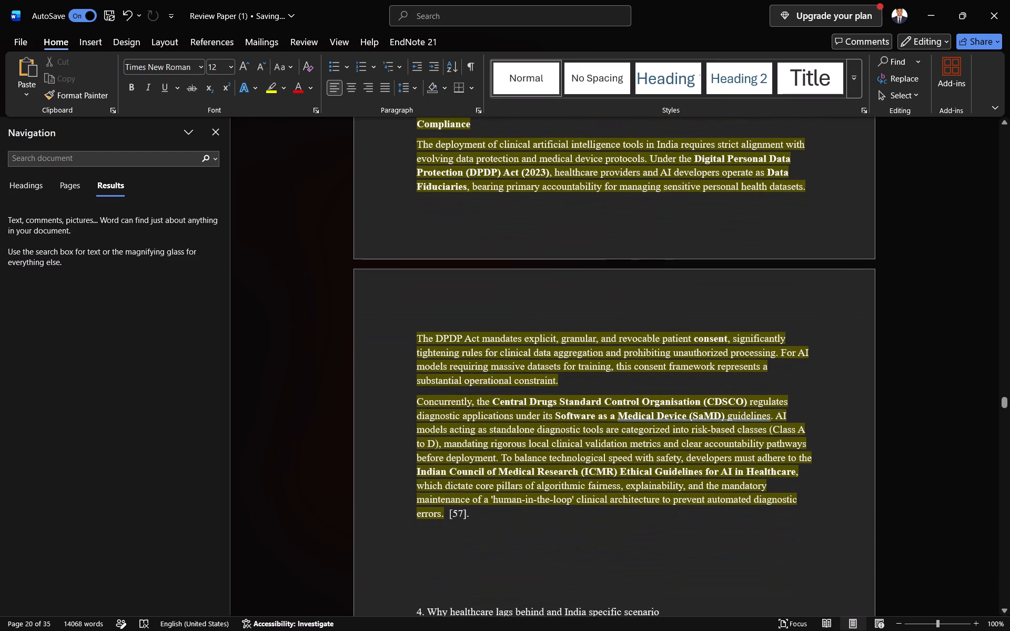
key(alt+Tab)
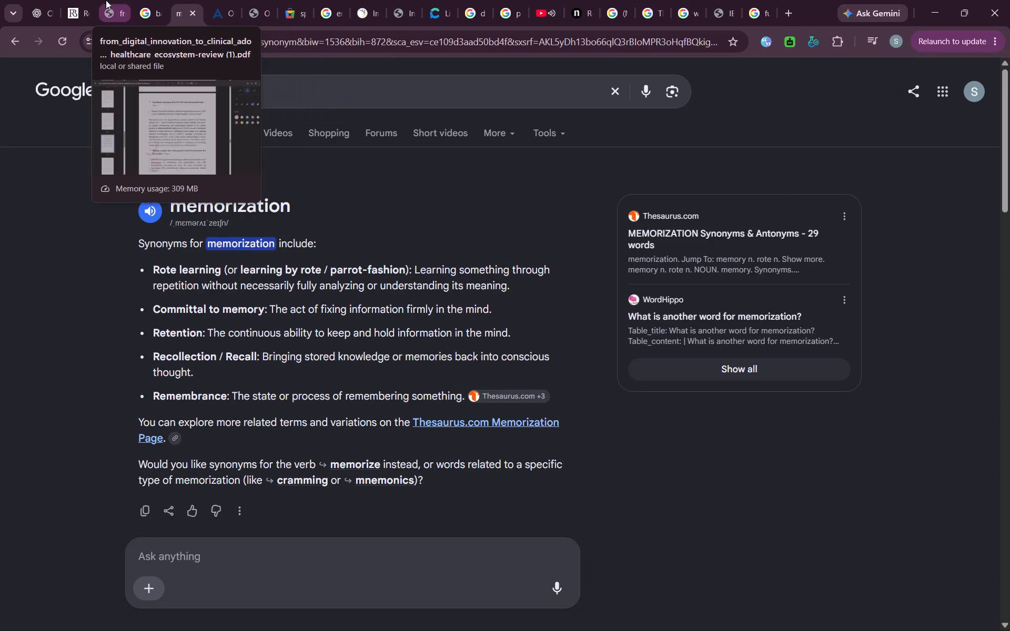
click(106, 1)
scroll(400, 296, up, 1)
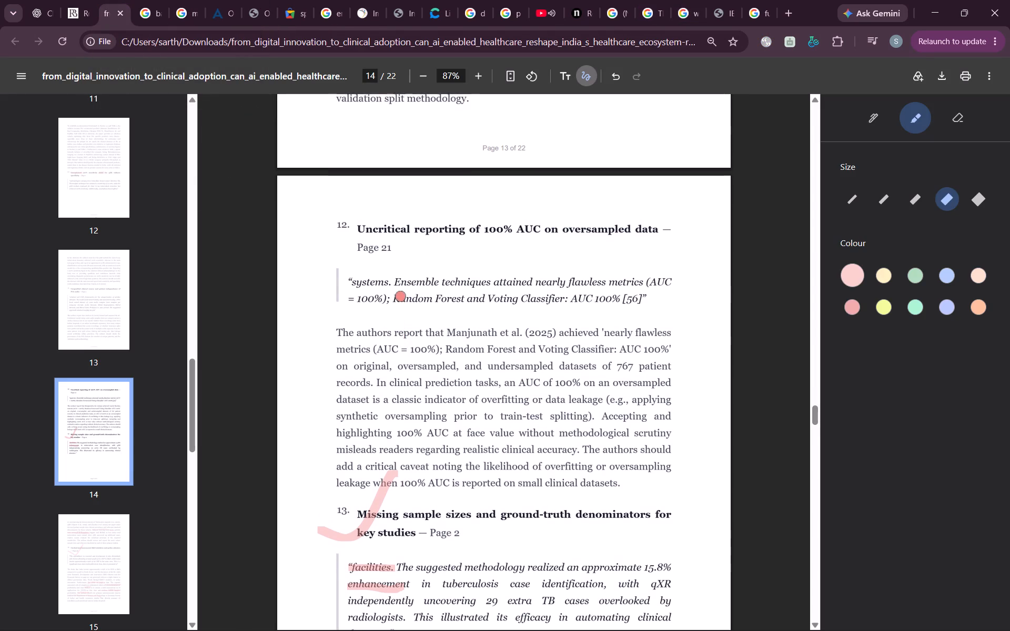
scroll(400, 296, up, 2)
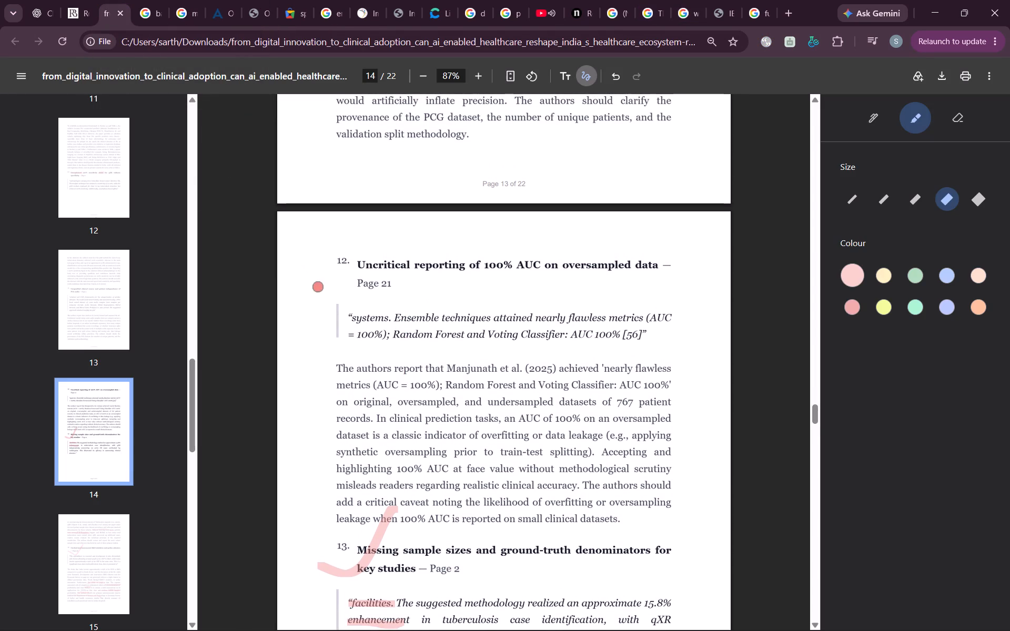
drag(318, 287, 380, 205)
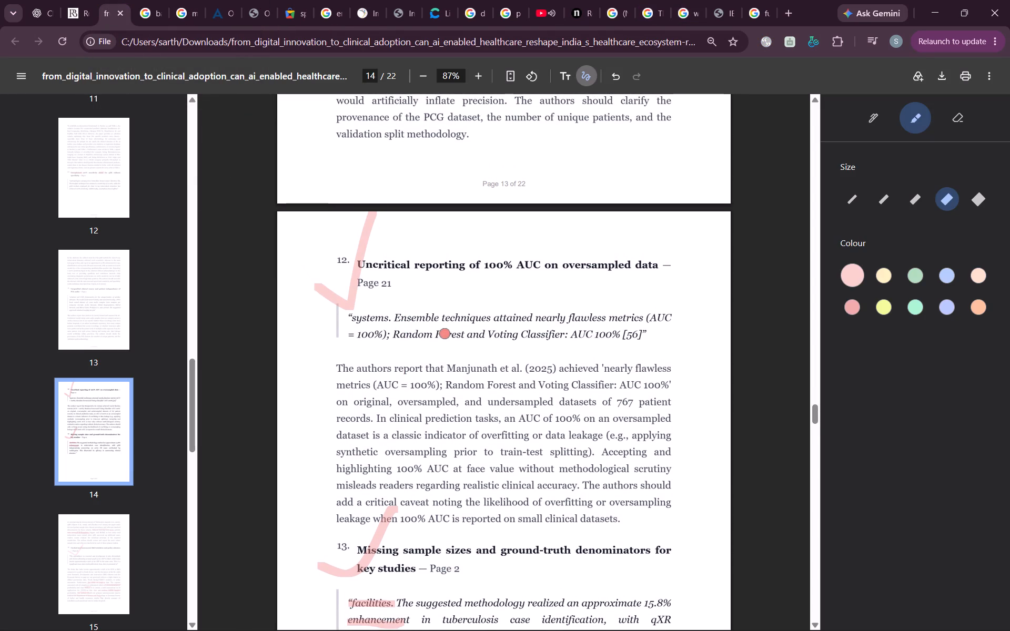
Examine review comments 10 and 11 in the PDF, on qXR sensitivity and PCG audio sources, checking against the Word paper.
scroll(445, 333, up, 1)
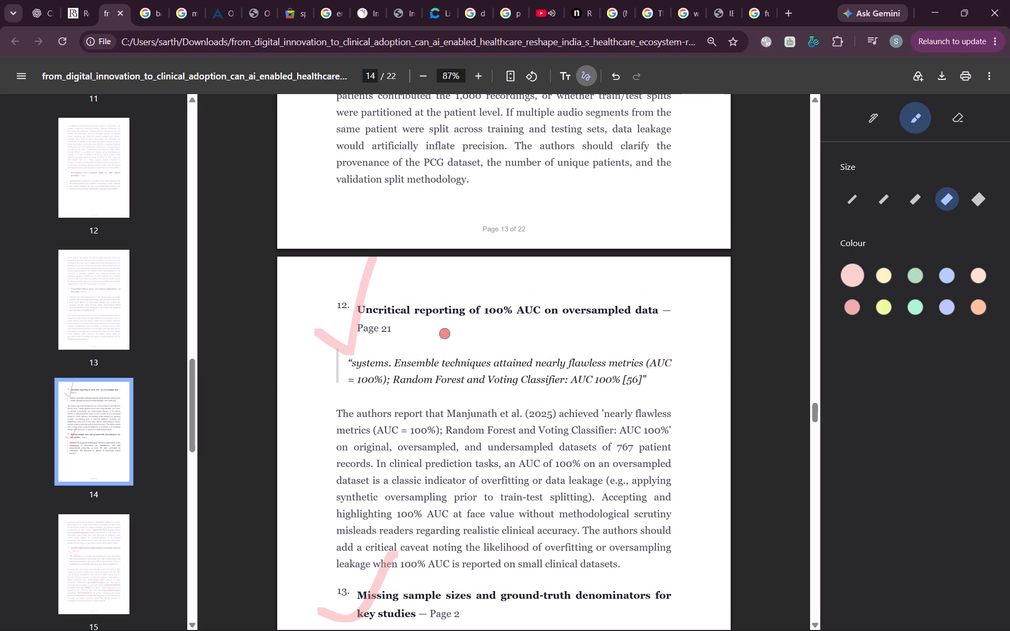
scroll(445, 333, up, 7)
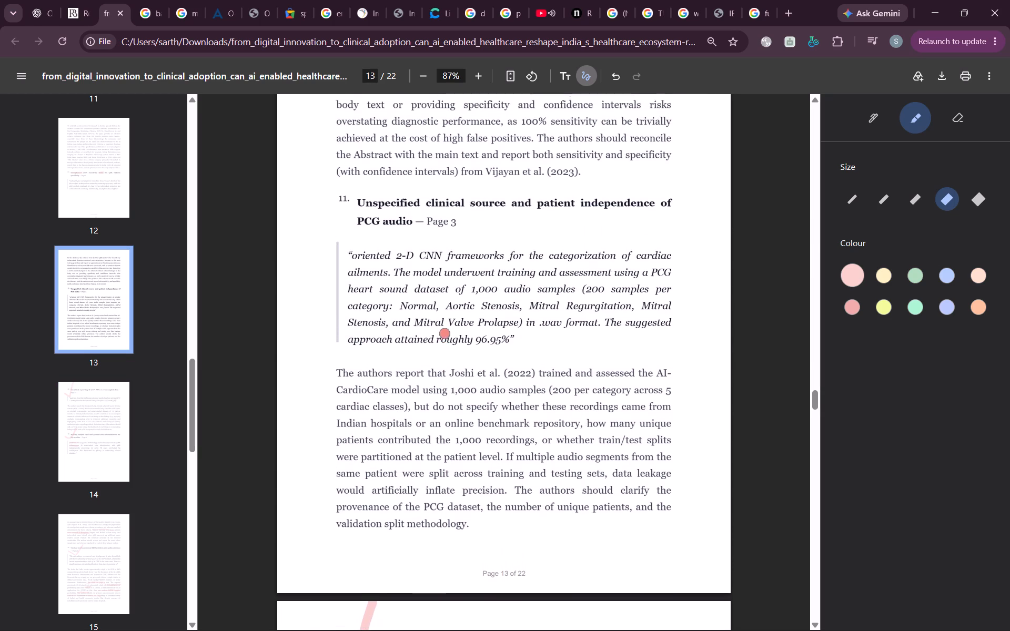
scroll(445, 333, up, 1)
scroll(445, 333, down, 1)
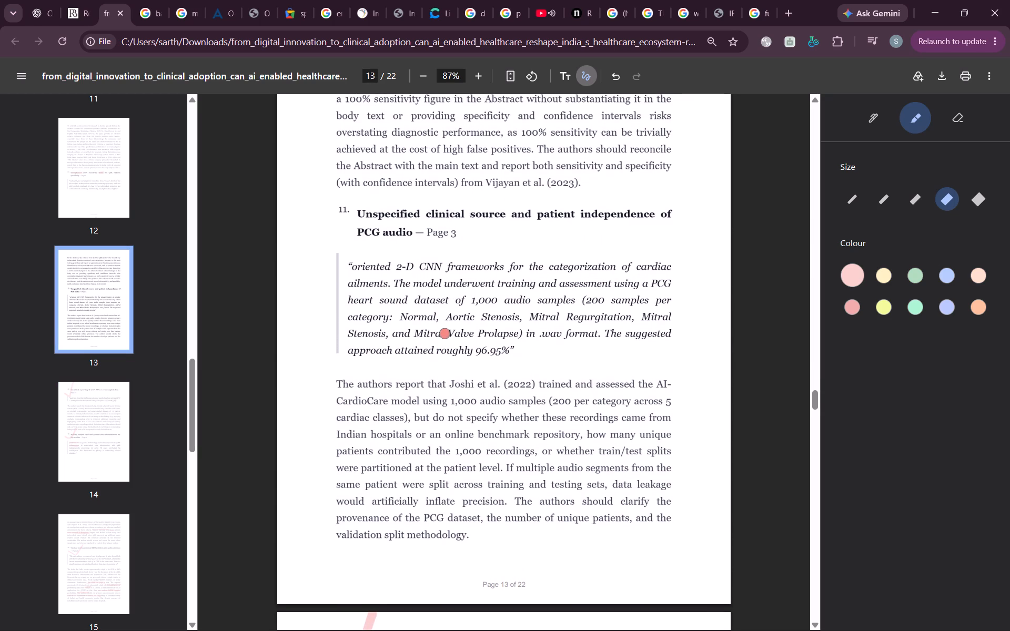
scroll(445, 333, up, 9)
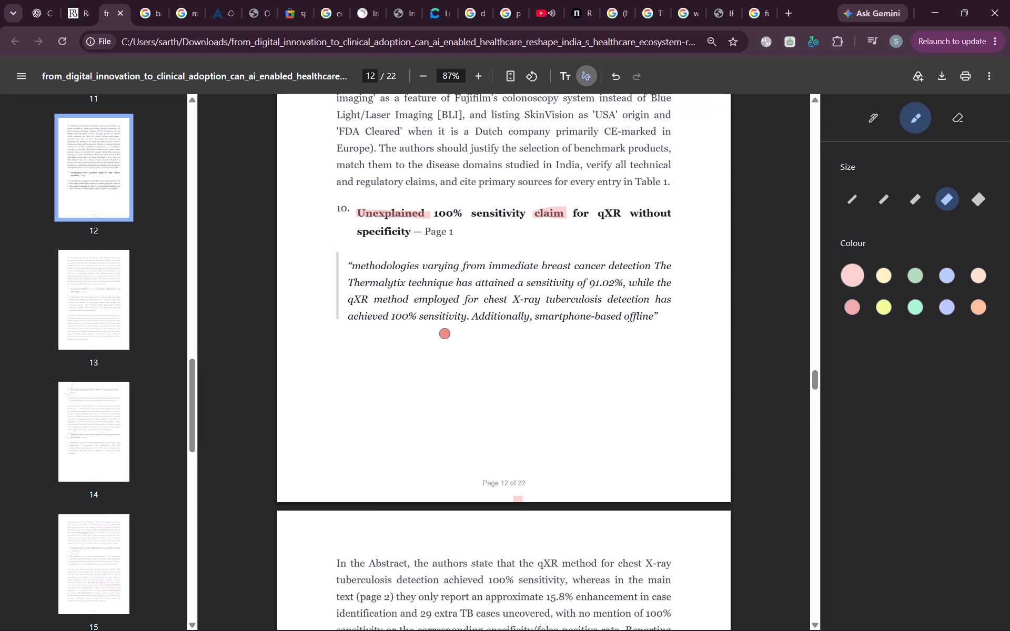
scroll(445, 333, down, 9)
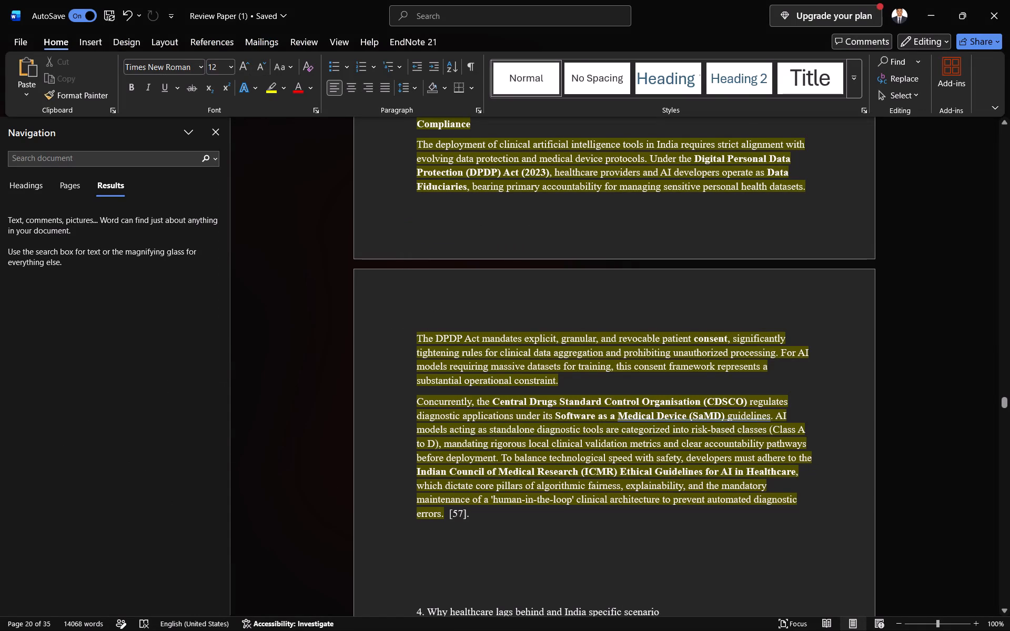
scroll(503, 392, up, 4)
click(522, 338)
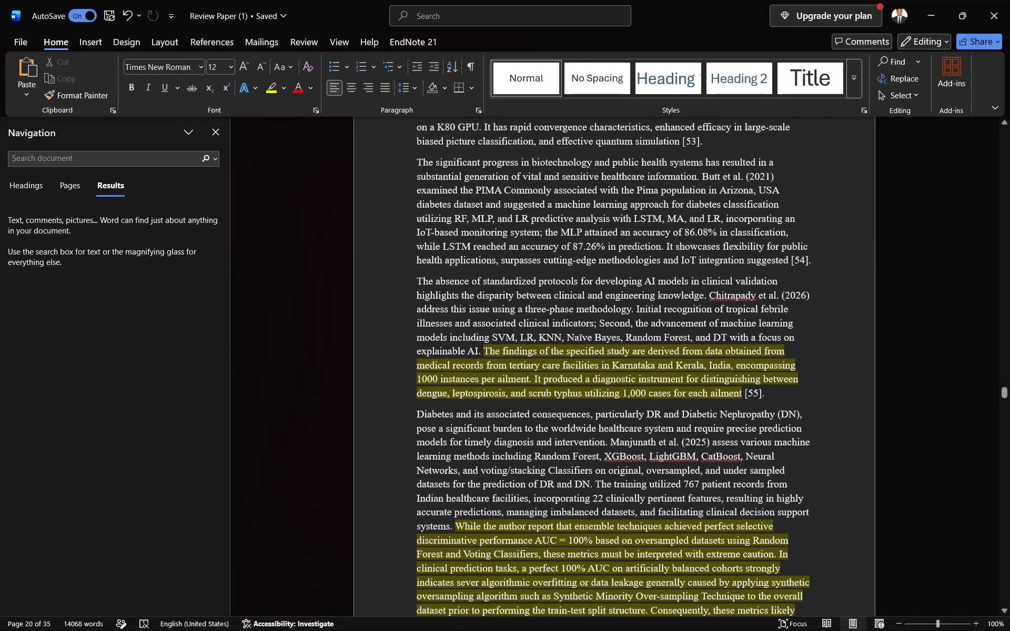
scroll(522, 338, down, 1)
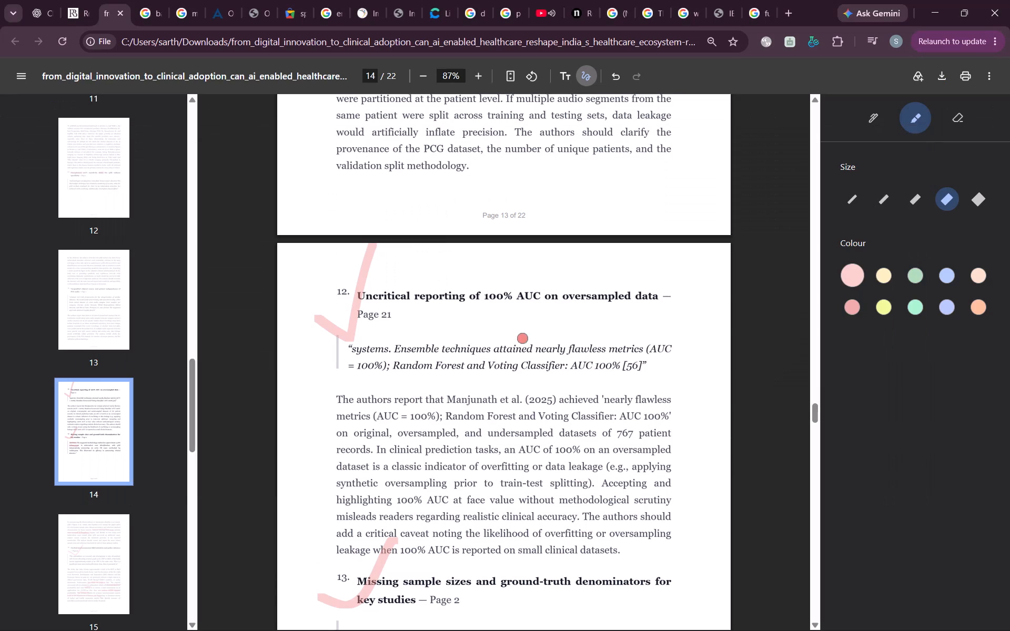
scroll(509, 285, up, 3)
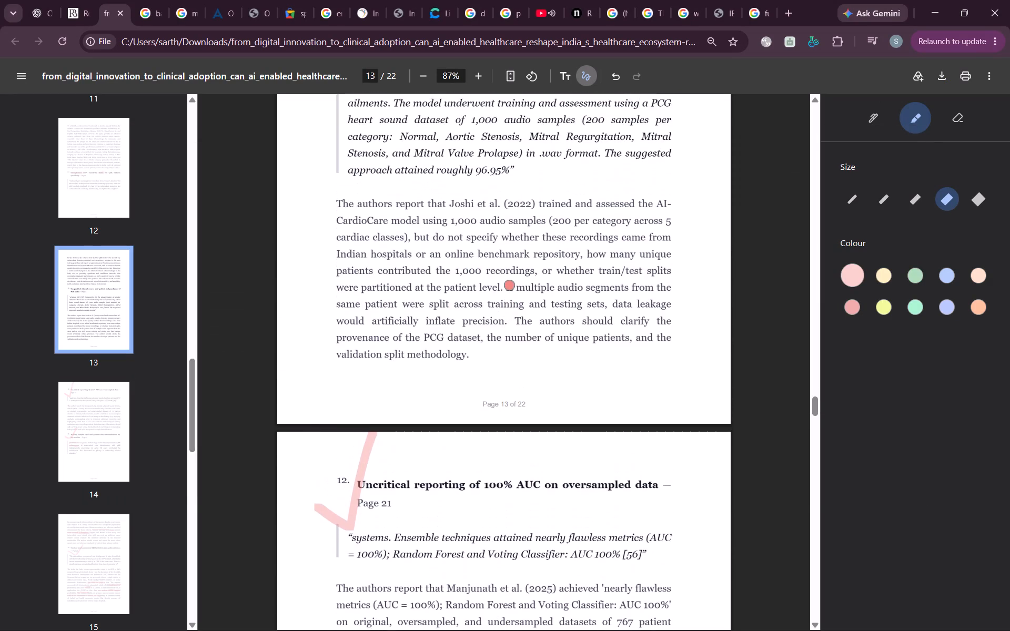
scroll(509, 285, up, 1)
In Word's study table, move the border between the fifth and sixth columns slightly left so the Kakileti et al. row fits one page.
scroll(578, 361, up, 1)
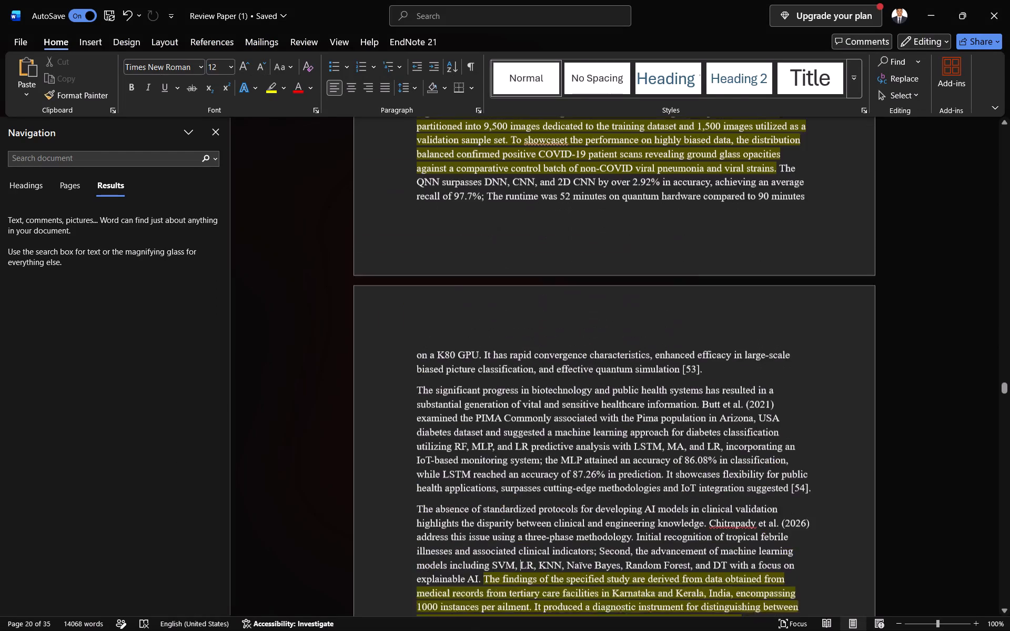
scroll(578, 361, up, 12)
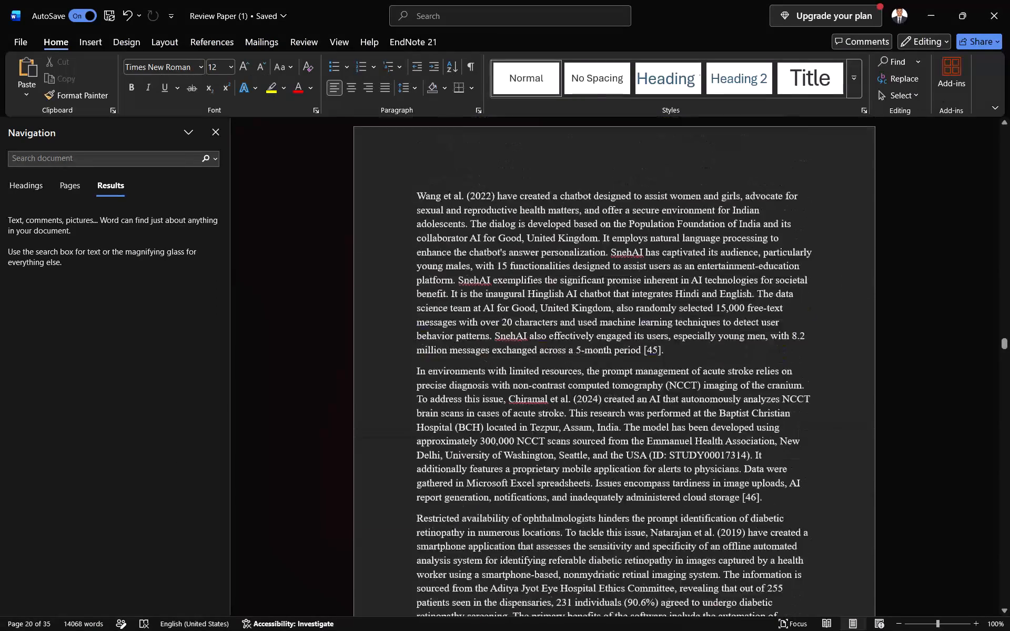
scroll(578, 361, up, 8)
scroll(578, 361, down, 1)
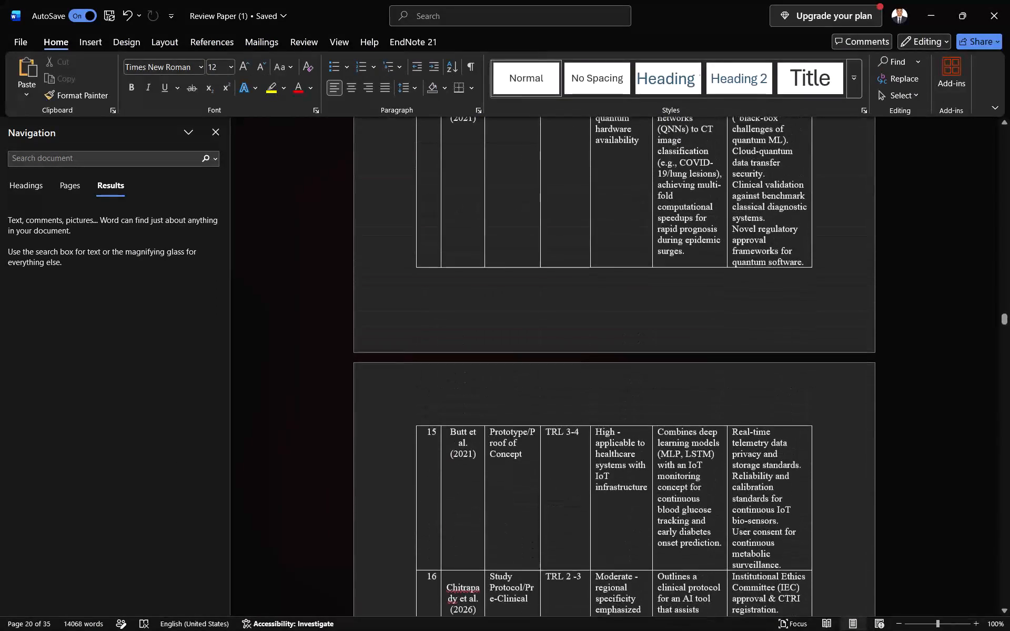
scroll(578, 361, down, 4)
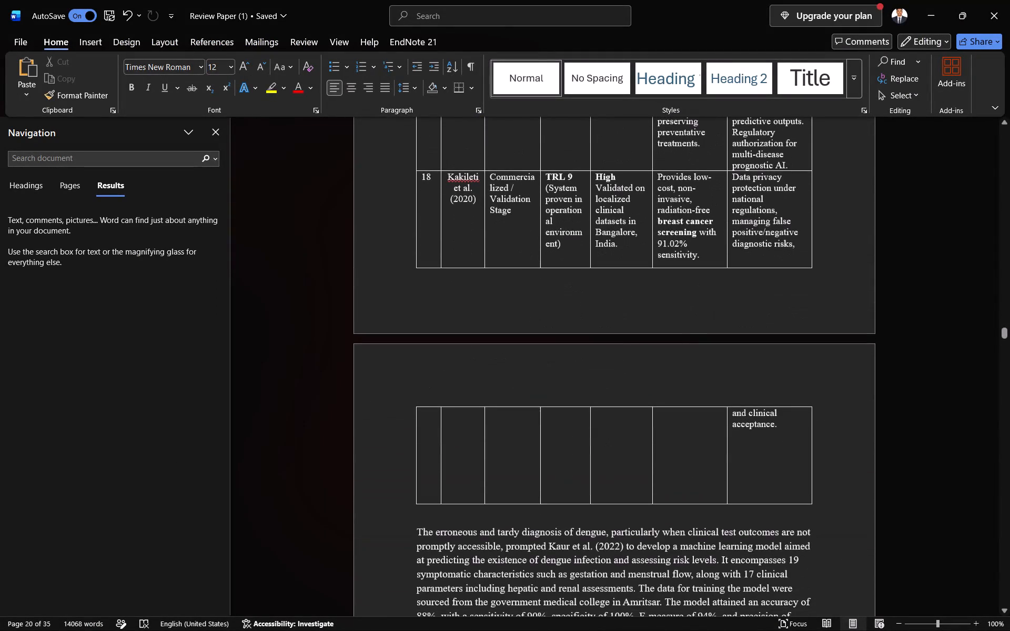
scroll(578, 361, up, 1)
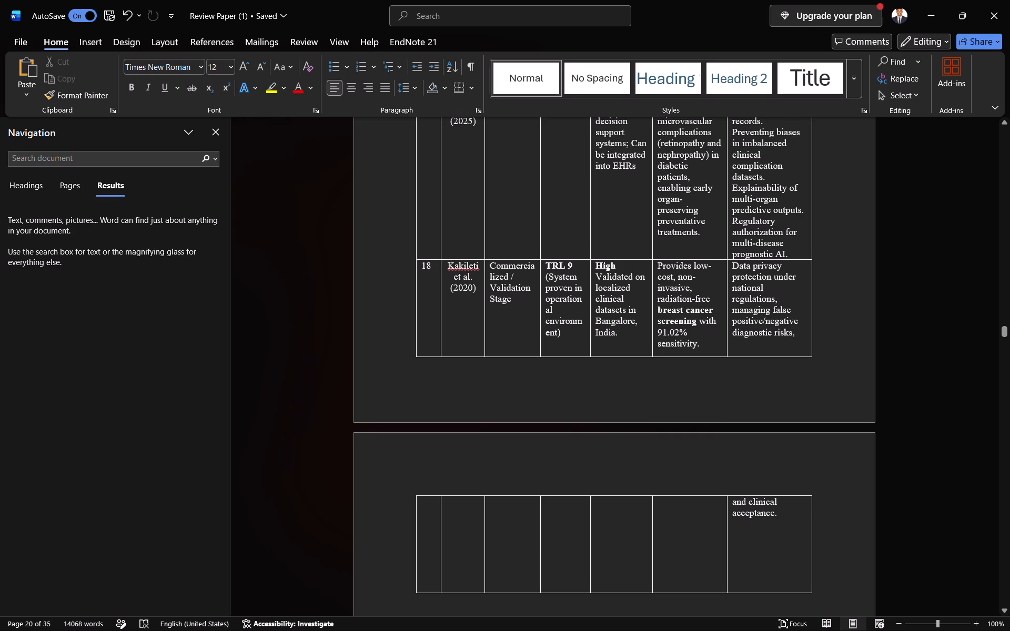
click(725, 273)
drag(651, 270, 645, 271)
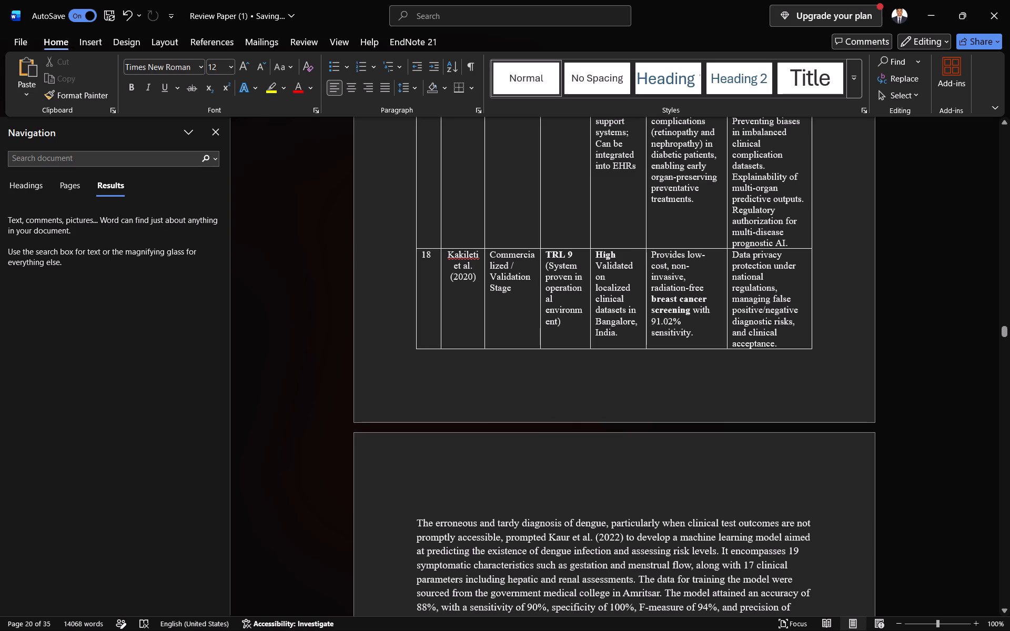
click(708, 311)
Look over the study summaries following the table, including the highlighted revisions, through the paragraph citing [56].
scroll(708, 311, up, 1)
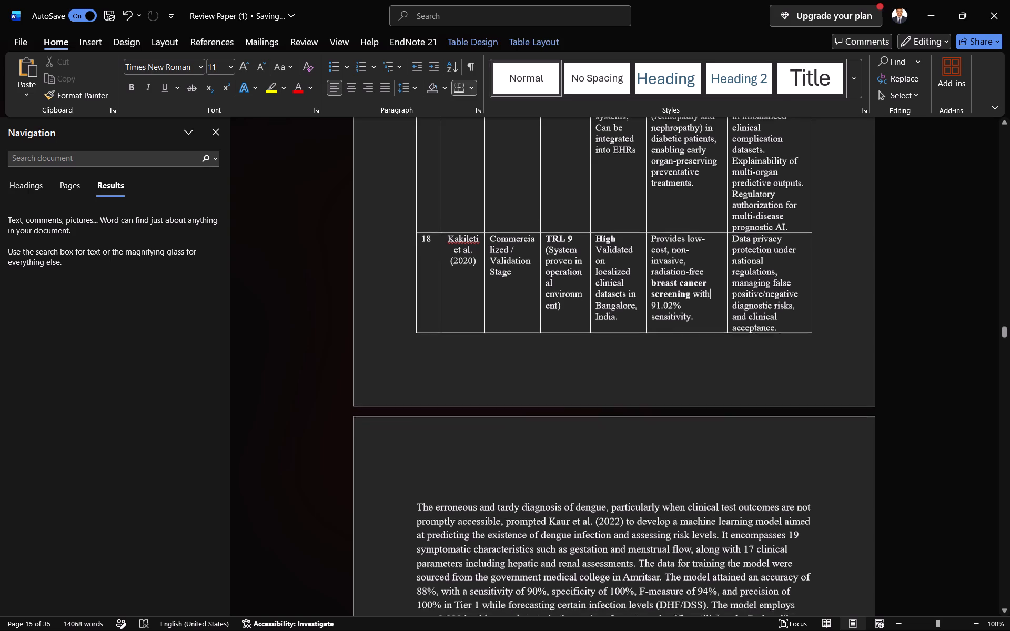
scroll(708, 311, up, 1)
scroll(708, 311, down, 2)
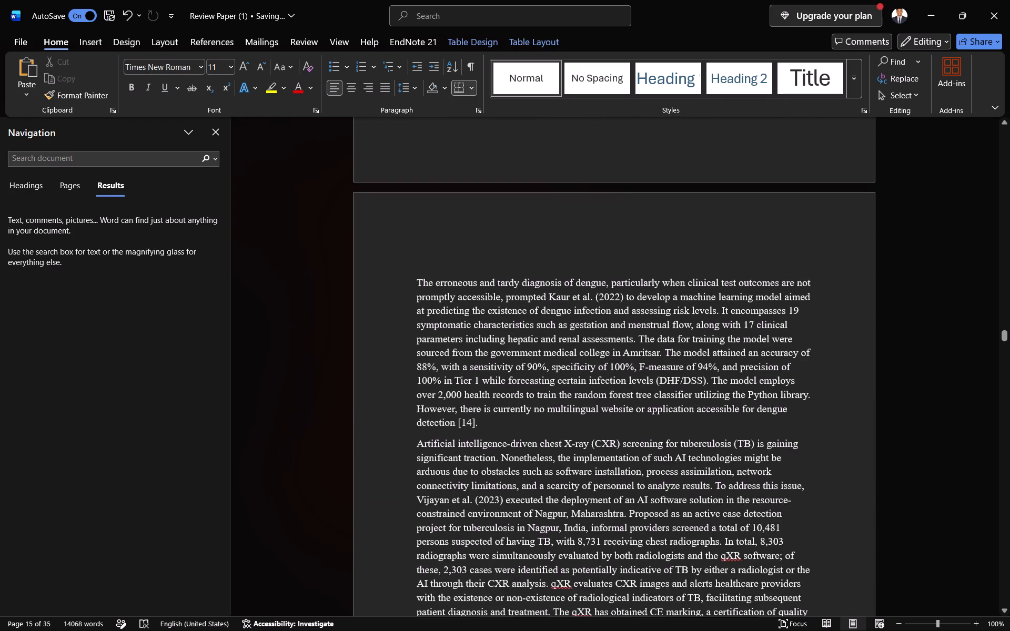
scroll(708, 311, down, 6)
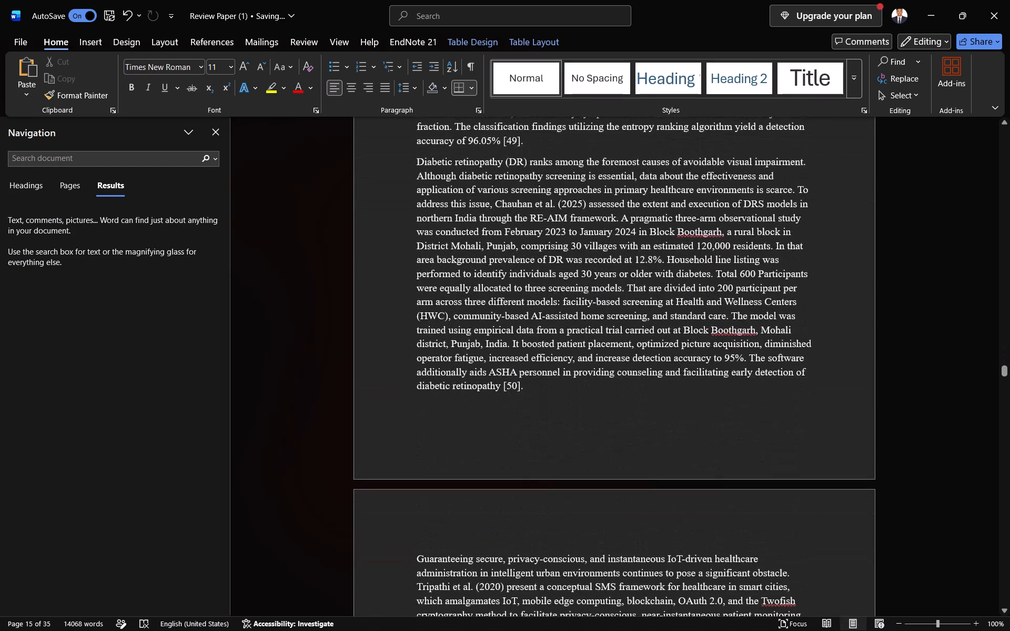
scroll(708, 311, down, 1)
scroll(603, 373, up, 6)
scroll(603, 373, down, 2)
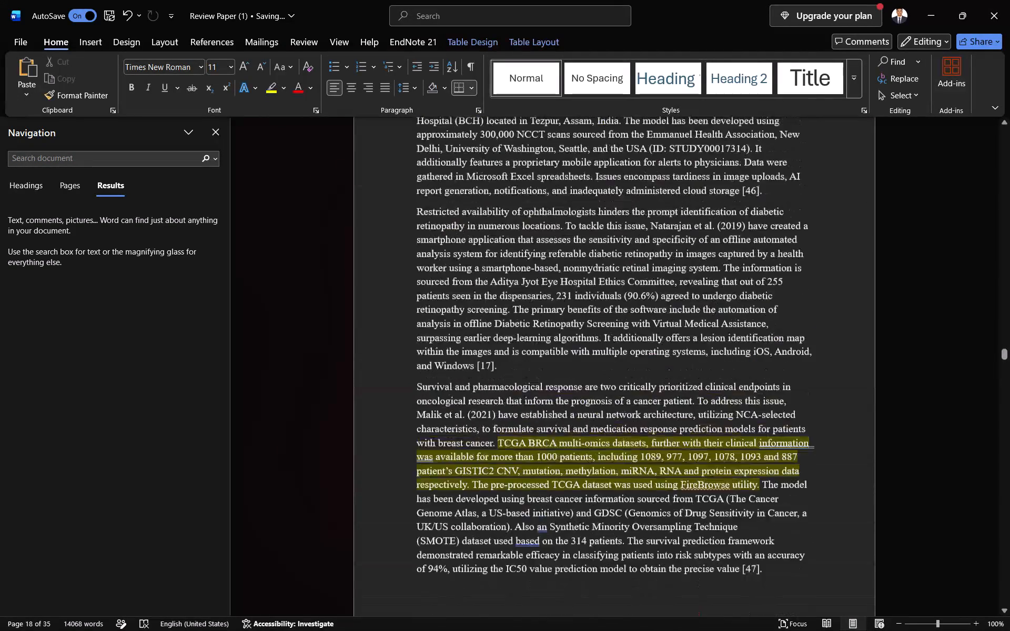
scroll(603, 373, down, 4)
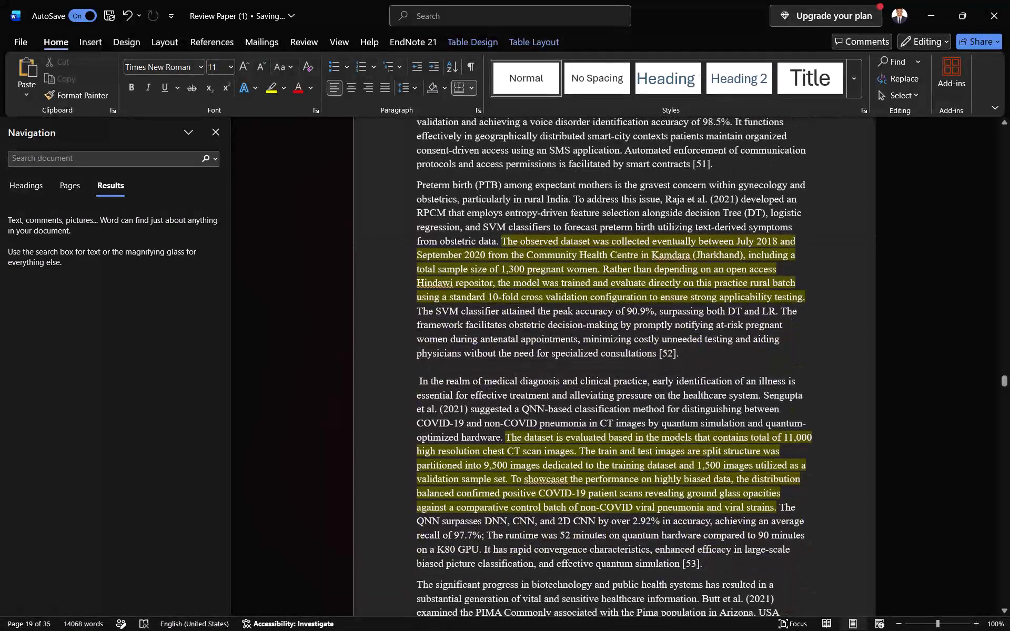
click(577, 333)
scroll(577, 333, down, 3)
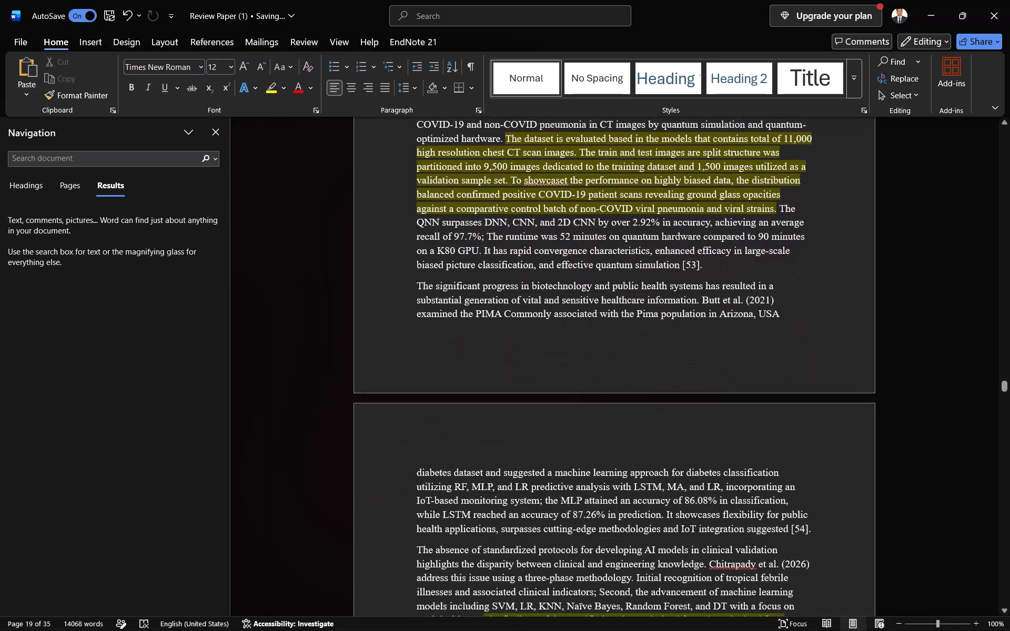
click(570, 336)
click(611, 502)
scroll(611, 502, down, 2)
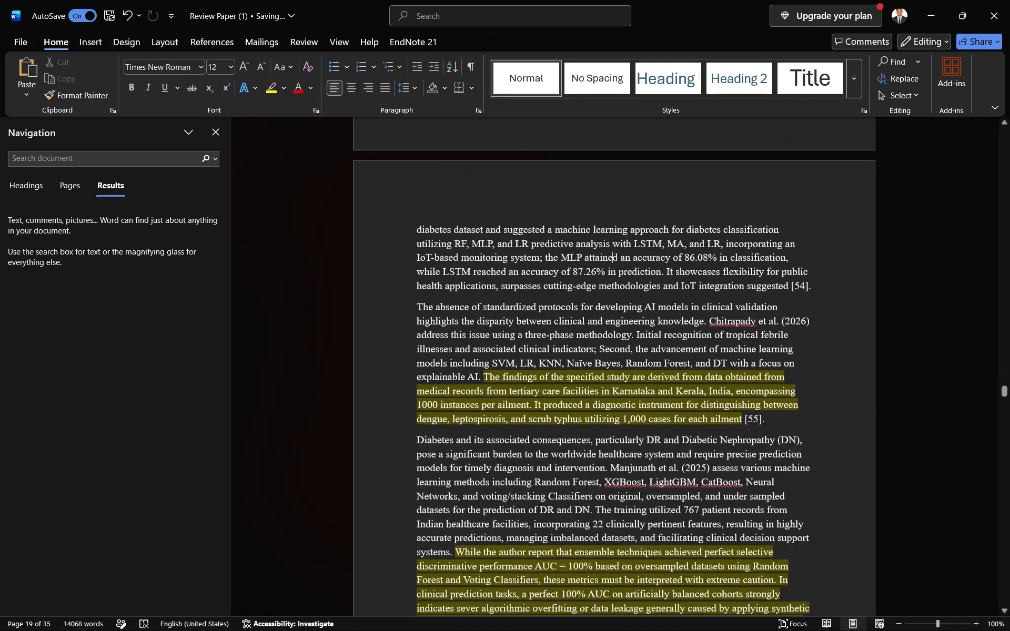
scroll(611, 502, down, 1)
scroll(607, 446, down, 3)
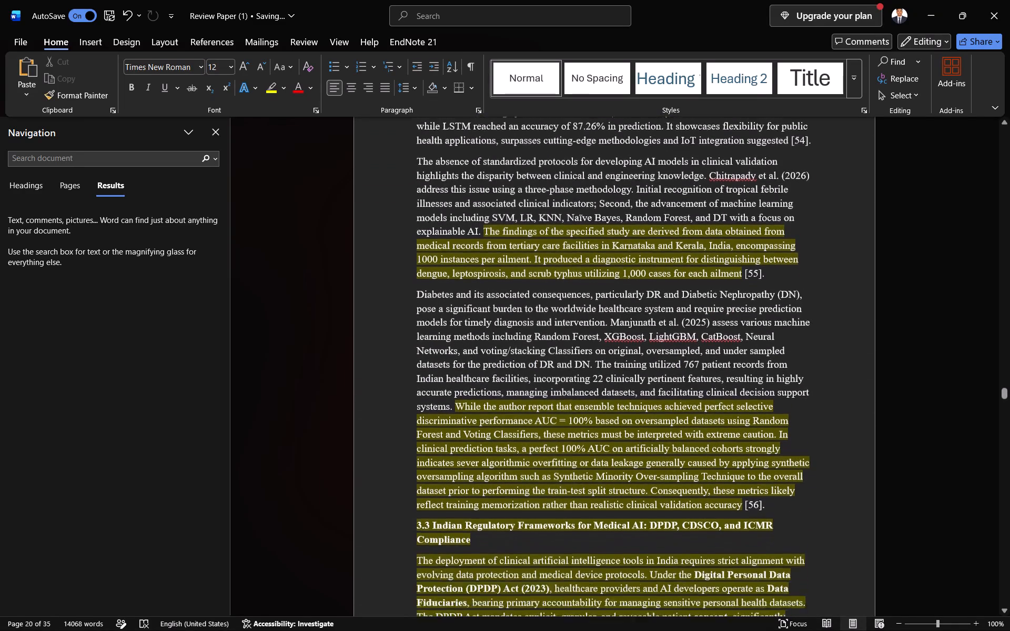
Delete the blank lines between the paragraph ending in [57] and the heading "4. Why healthcare lags behind and India specific scenario".
scroll(607, 446, down, 4)
scroll(607, 446, up, 3)
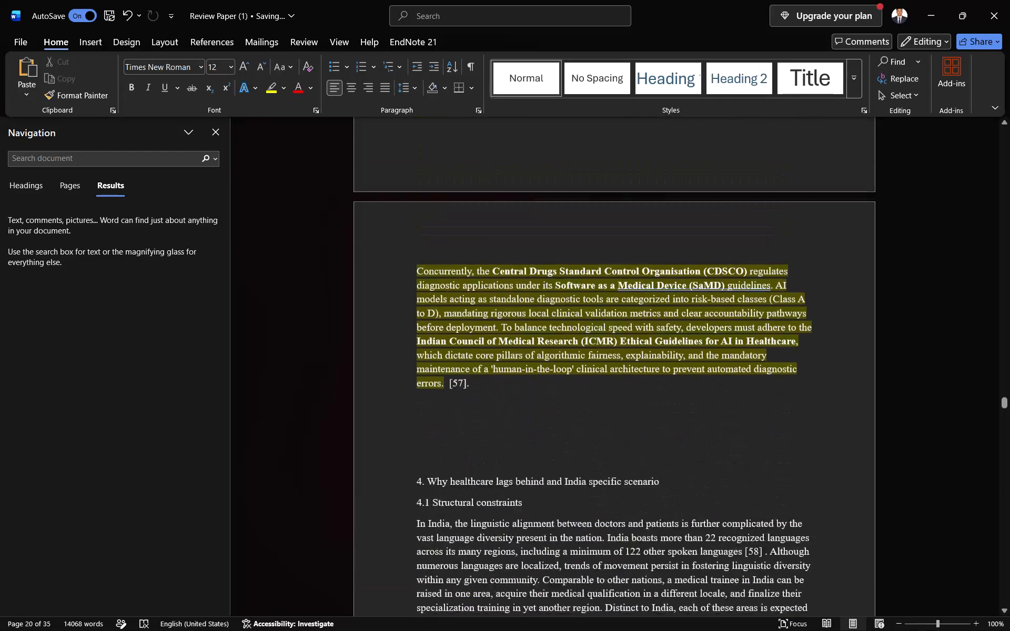
scroll(607, 446, up, 1)
click(480, 510)
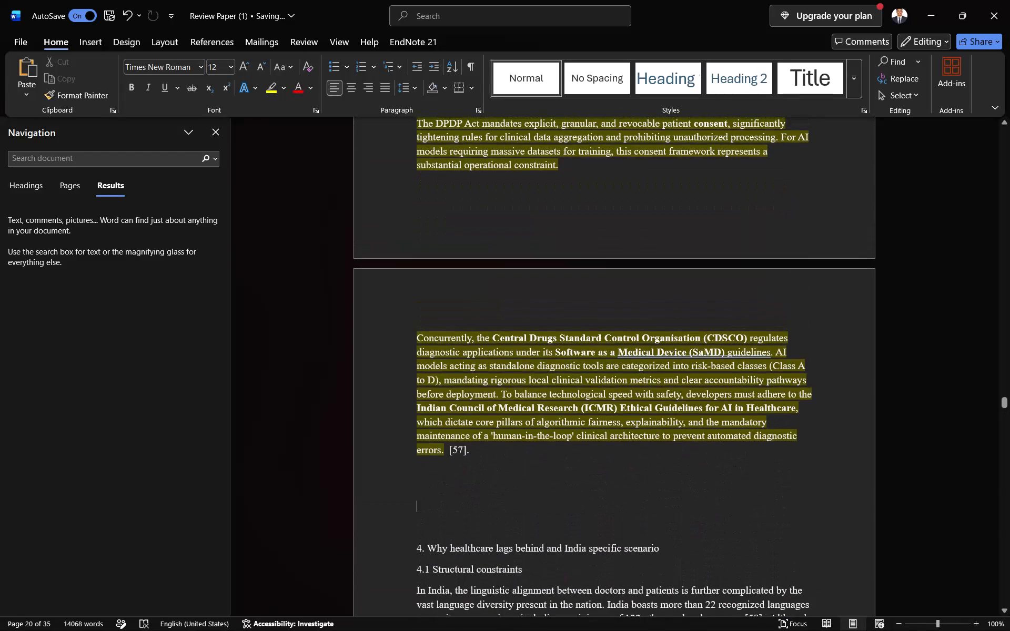
key(BackSpace)
key(BackSpace)
key(Delete)
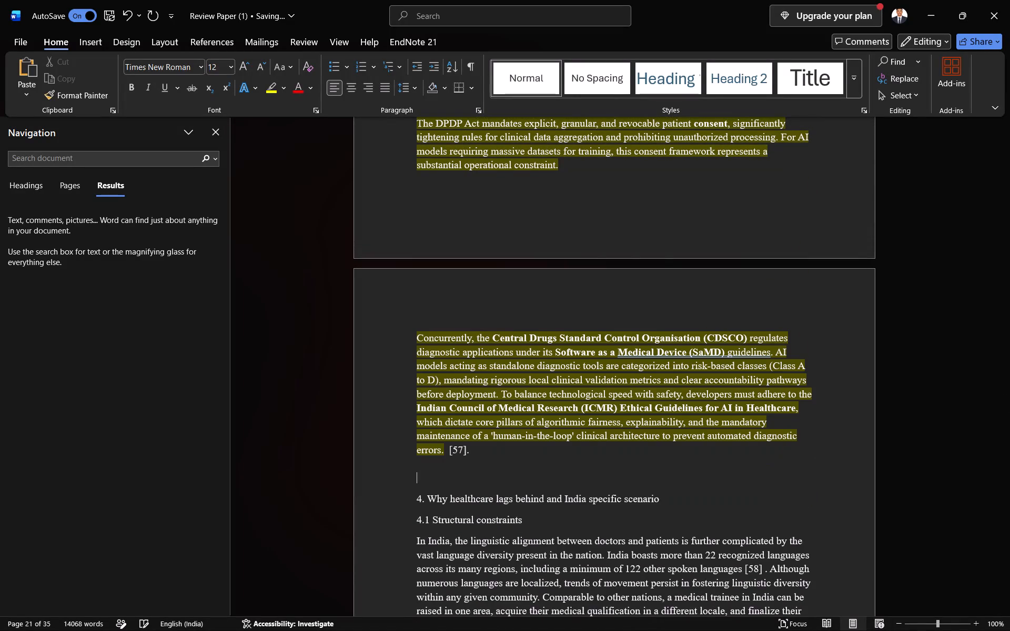
key(Delete)
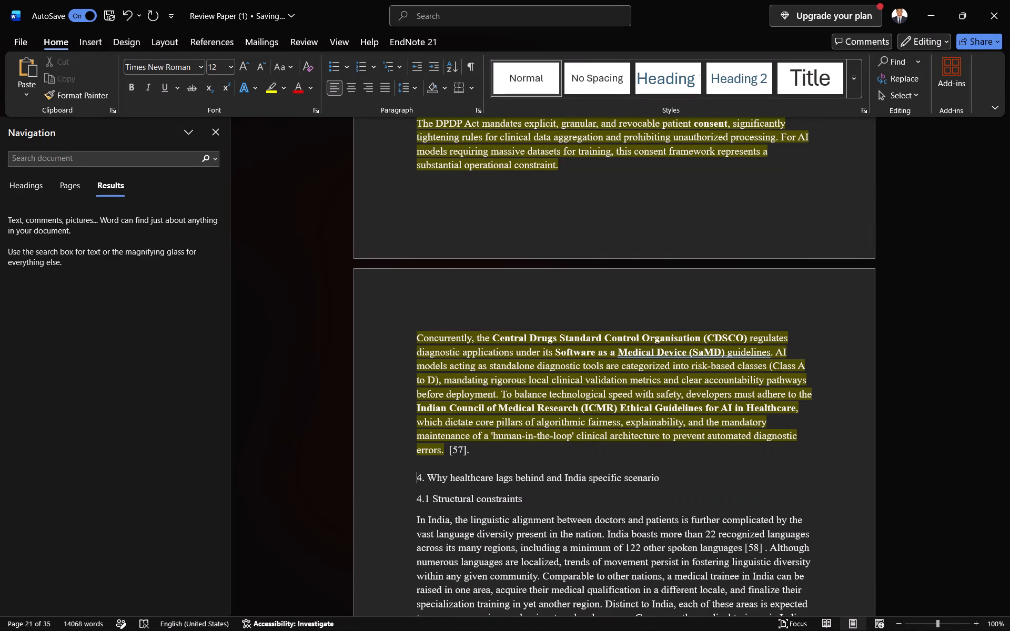
Look over the revised Word paper, covering section 4.1, the study table and the introduction's case studies and governance paragraphs.
scroll(480, 510, down, 3)
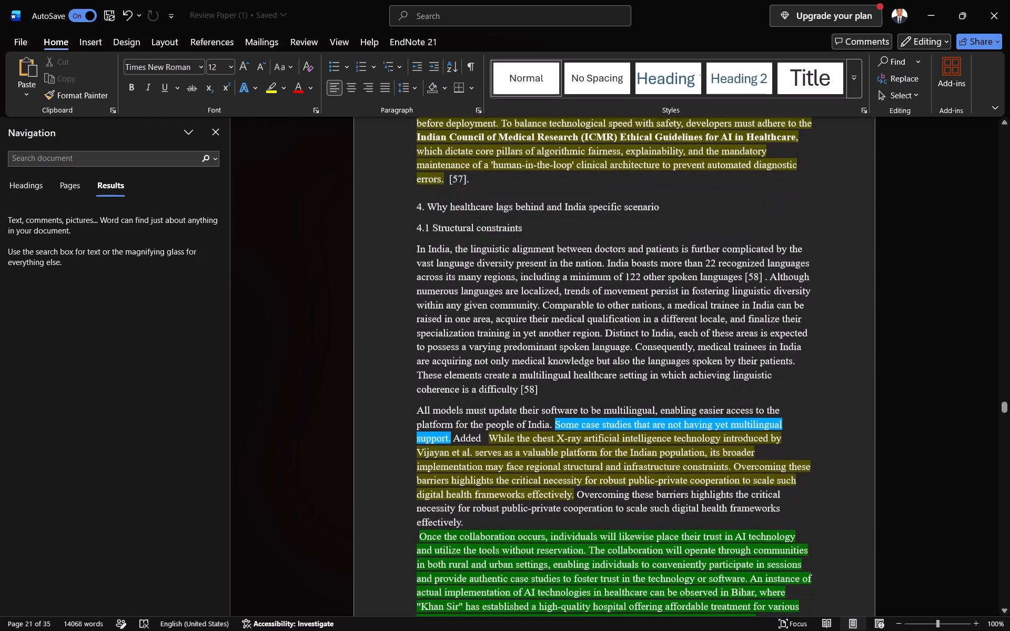
scroll(480, 510, down, 6)
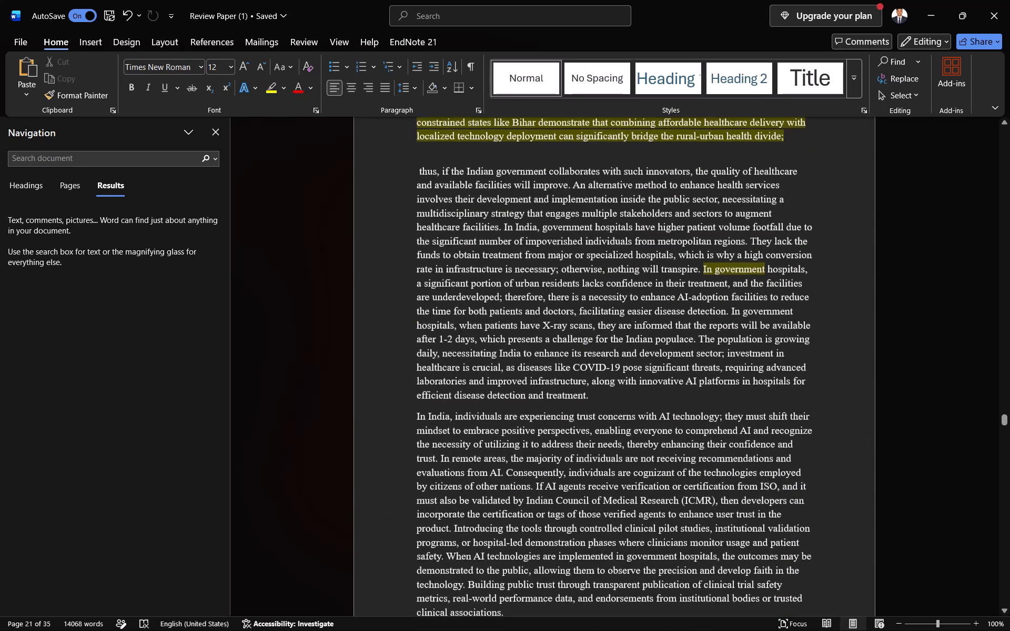
scroll(480, 510, up, 18)
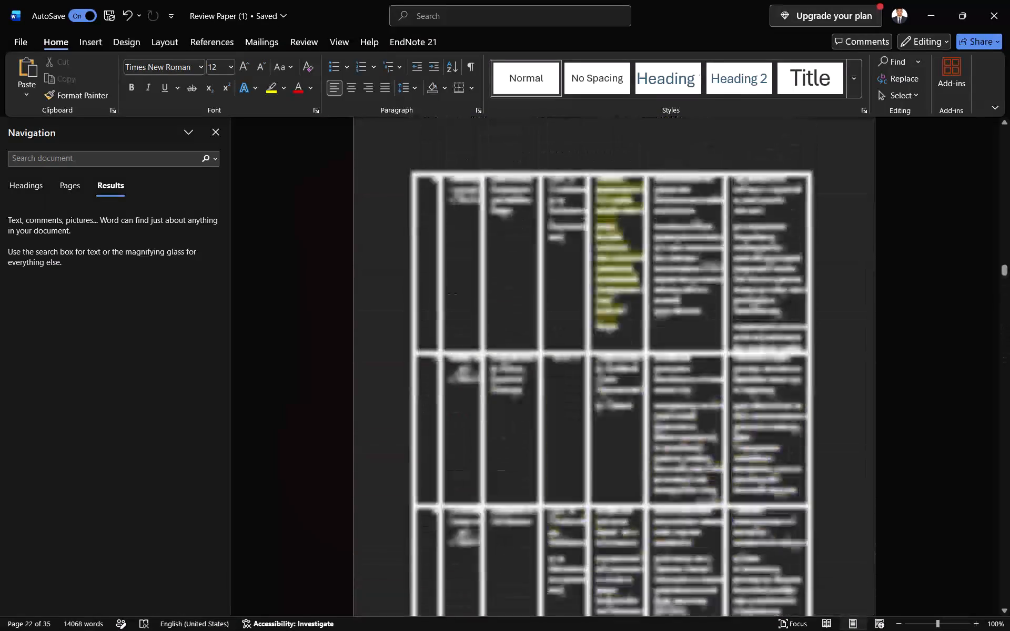
scroll(480, 510, down, 8)
scroll(480, 510, up, 11)
scroll(480, 510, down, 4)
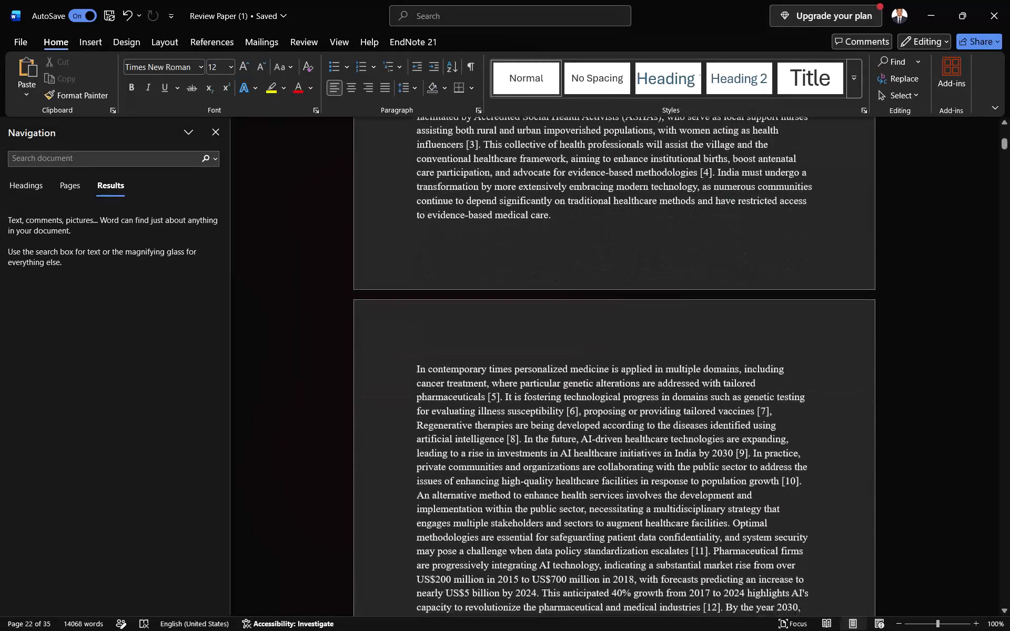
scroll(480, 510, up, 2)
scroll(480, 510, down, 6)
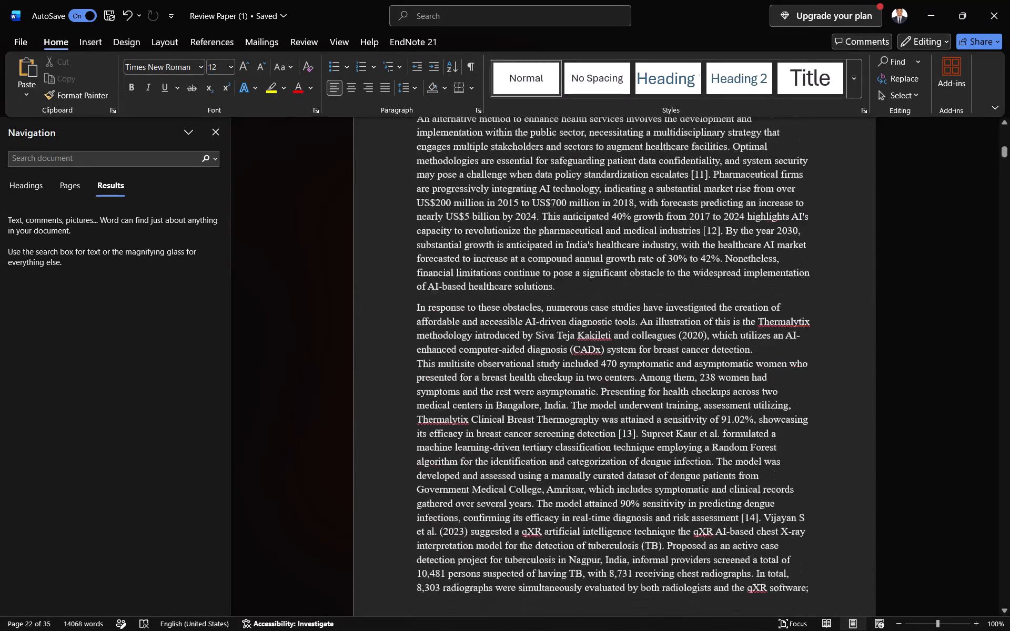
scroll(480, 510, down, 13)
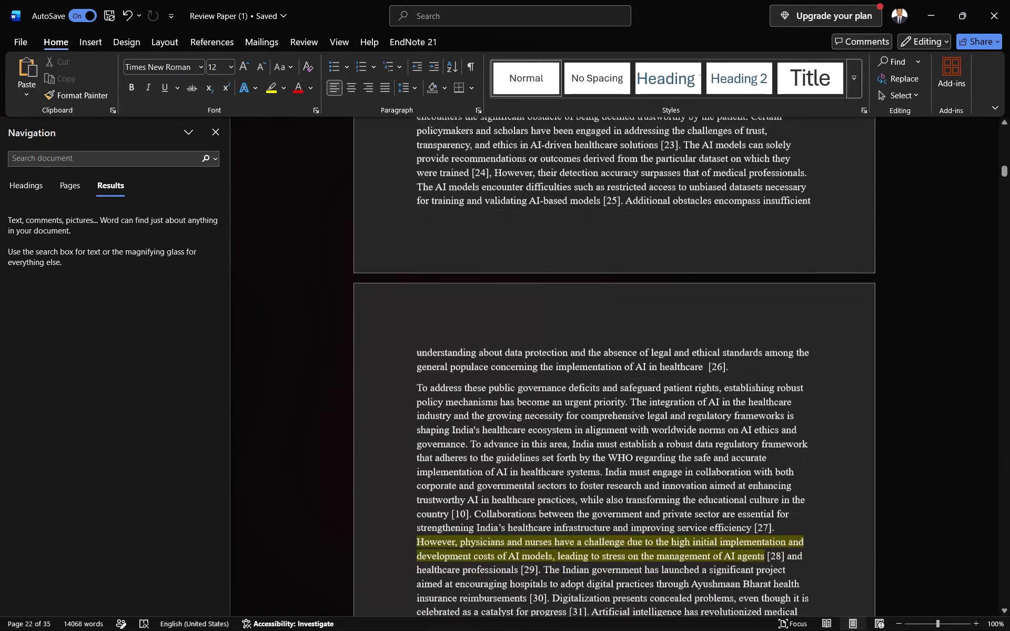
scroll(480, 510, down, 7)
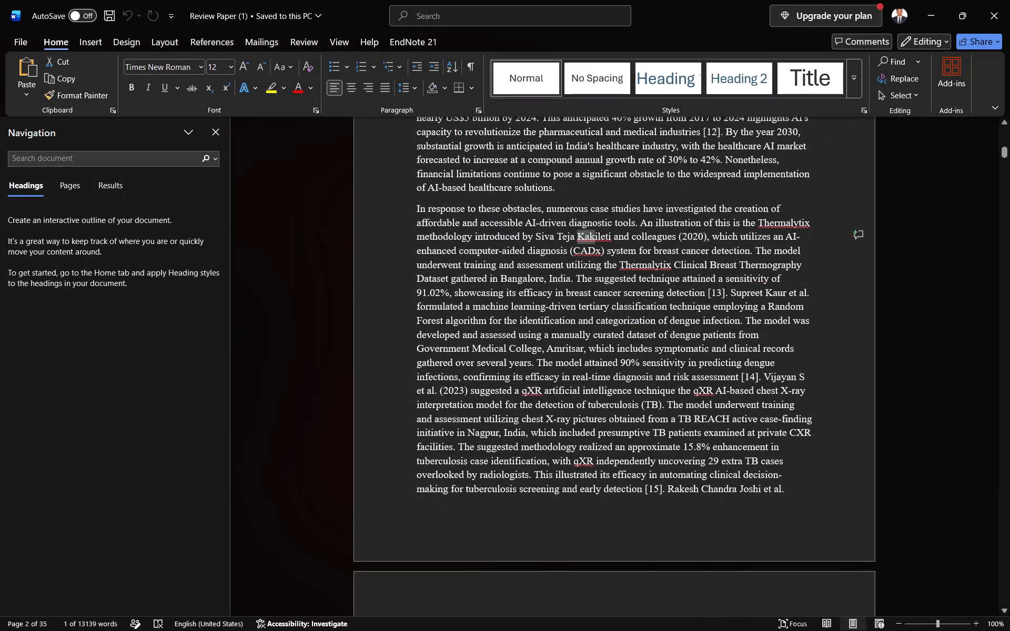
Compare the original copy of the paper with the revised one, covering the introduction, section 2.3 criteria, study table and the paragraph citing [56].
scroll(676, 445, up, 20)
scroll(676, 445, up, 3)
scroll(676, 445, down, 13)
scroll(676, 445, up, 2)
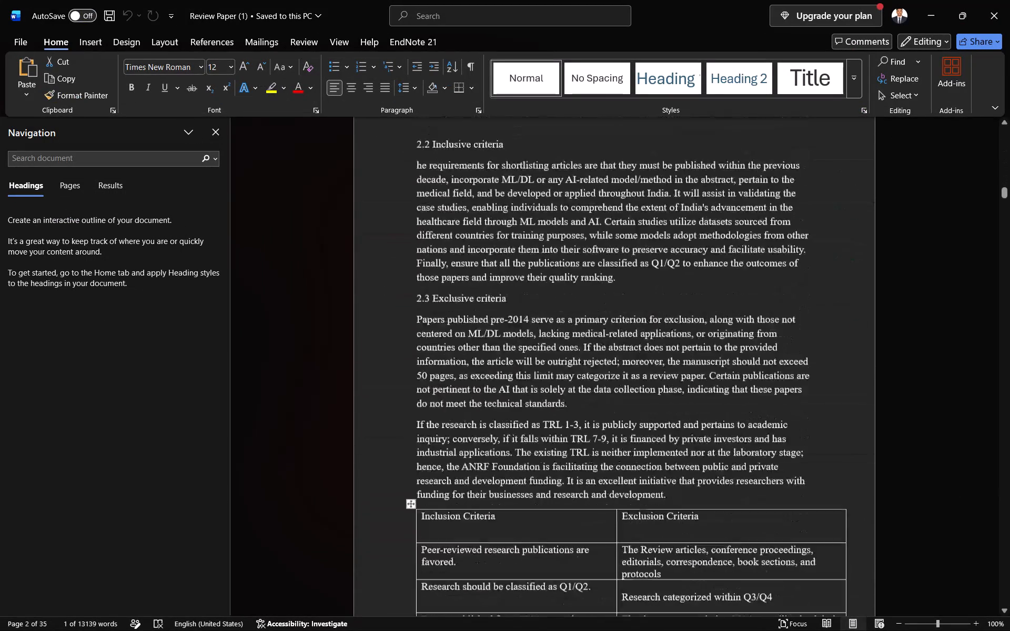
scroll(676, 445, up, 11)
scroll(676, 445, down, 8)
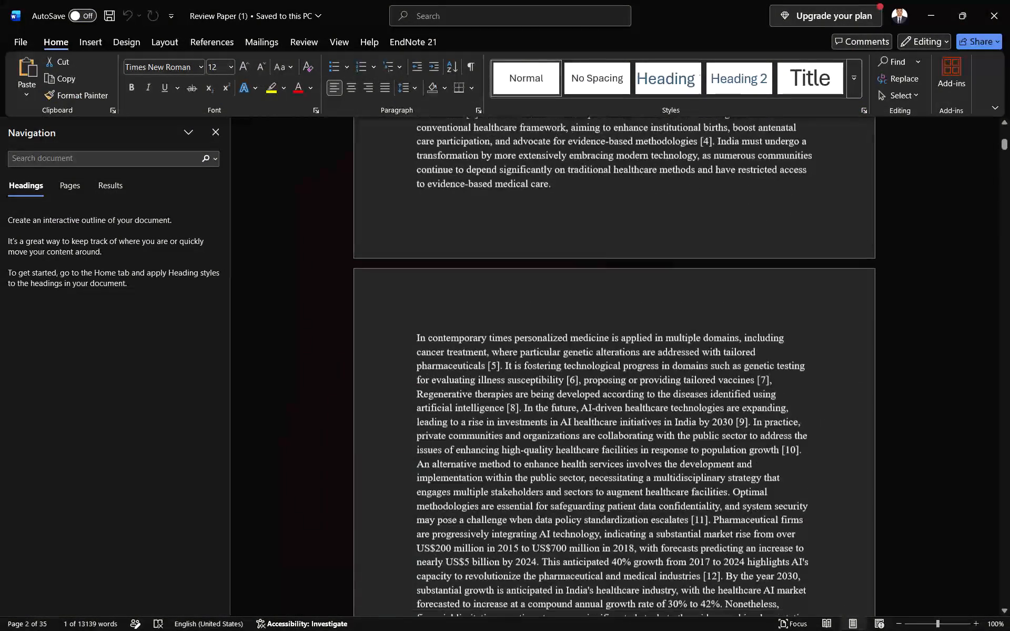
scroll(676, 445, down, 18)
scroll(676, 445, down, 20)
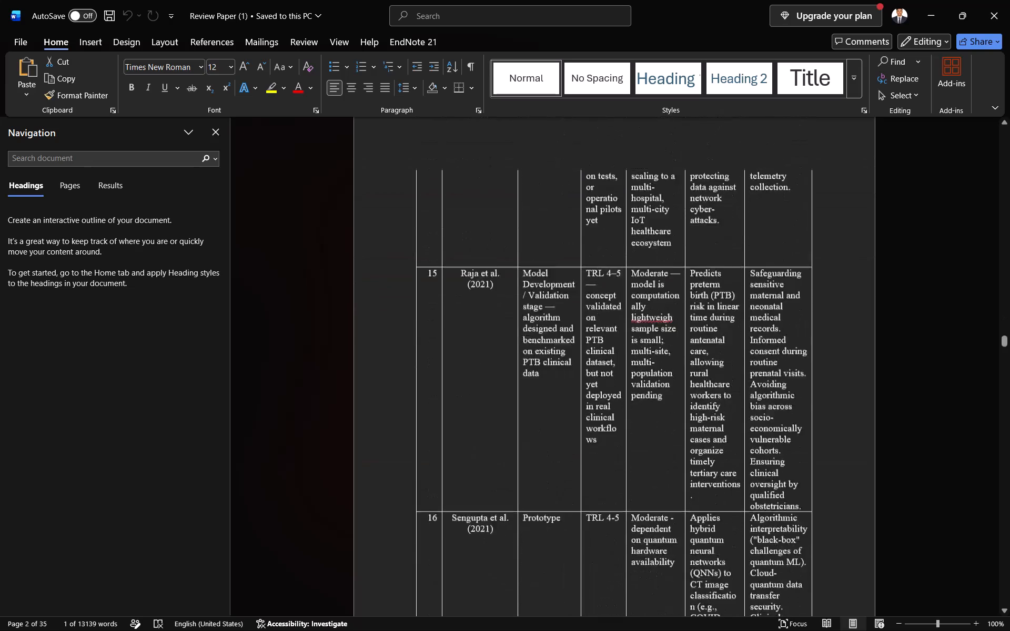
scroll(676, 445, down, 10)
click(586, 394)
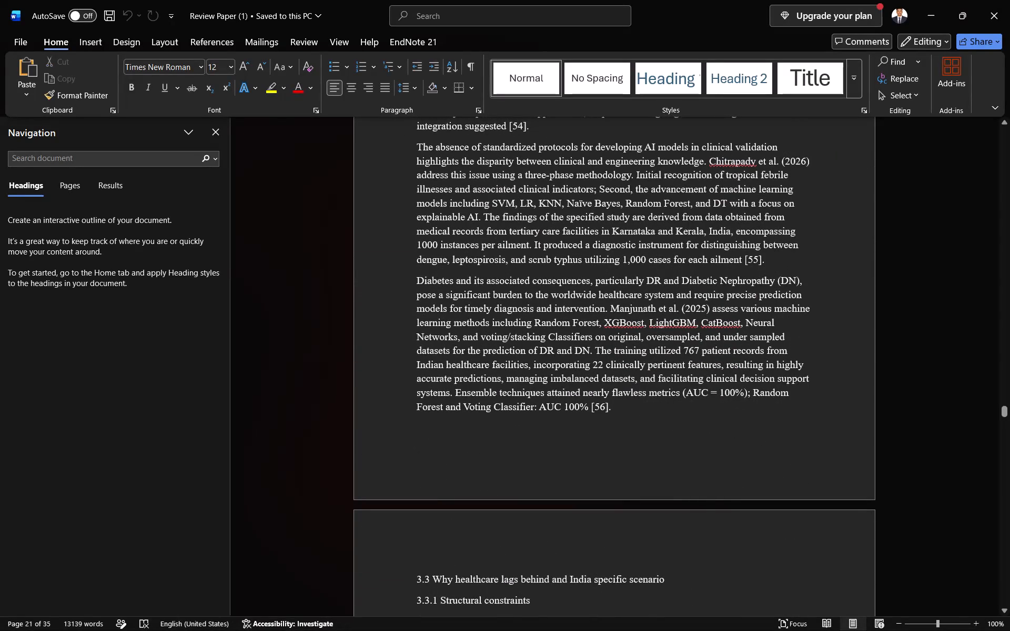
scroll(586, 394, up, 2)
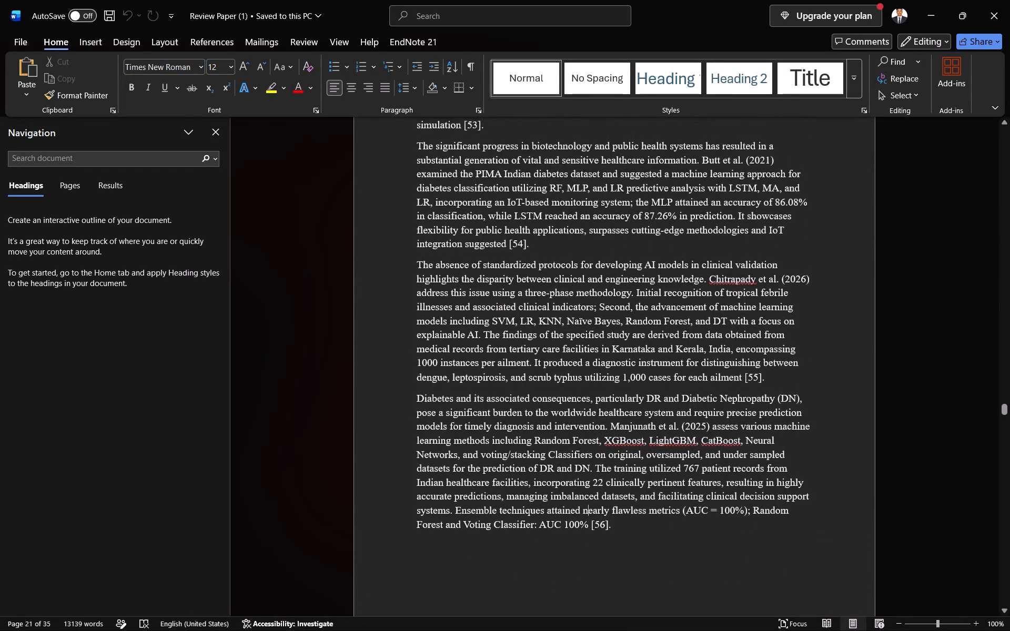
scroll(586, 394, up, 1)
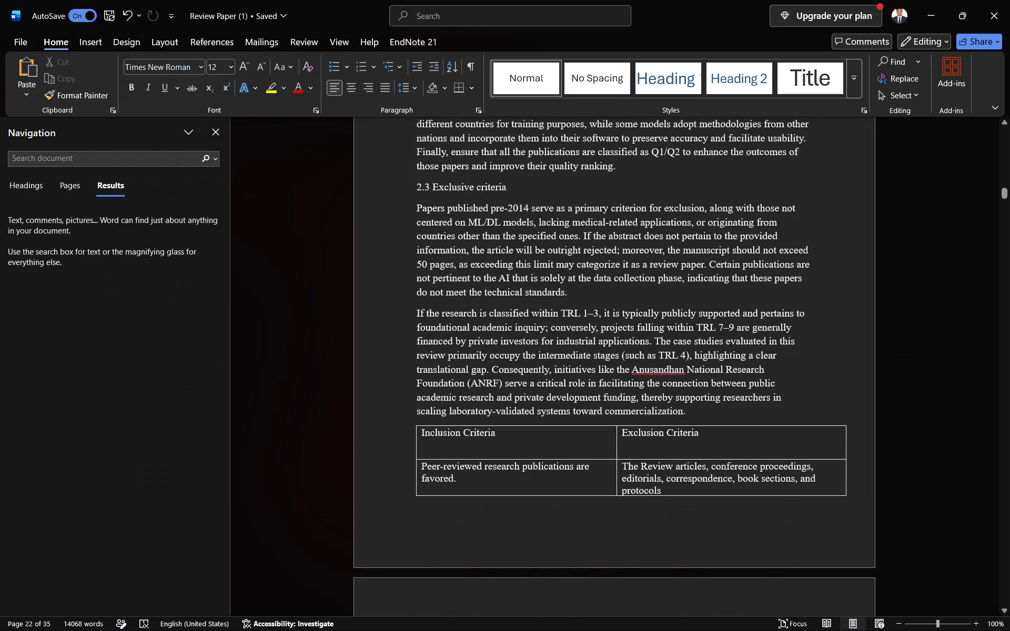
scroll(586, 394, up, 6)
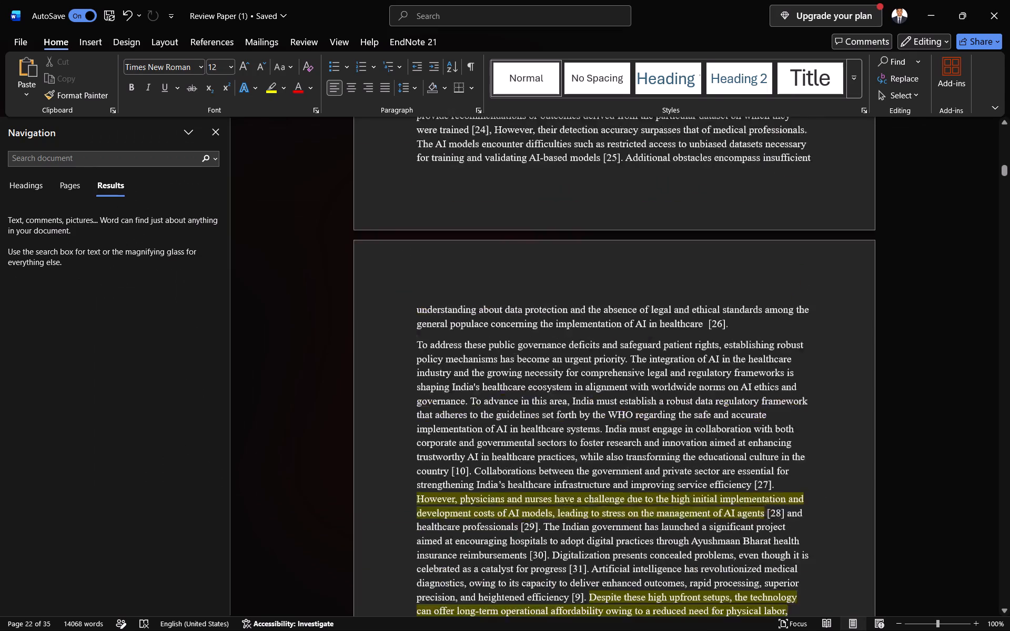
scroll(586, 394, up, 2)
scroll(586, 394, up, 20)
scroll(586, 394, up, 5)
scroll(586, 394, down, 4)
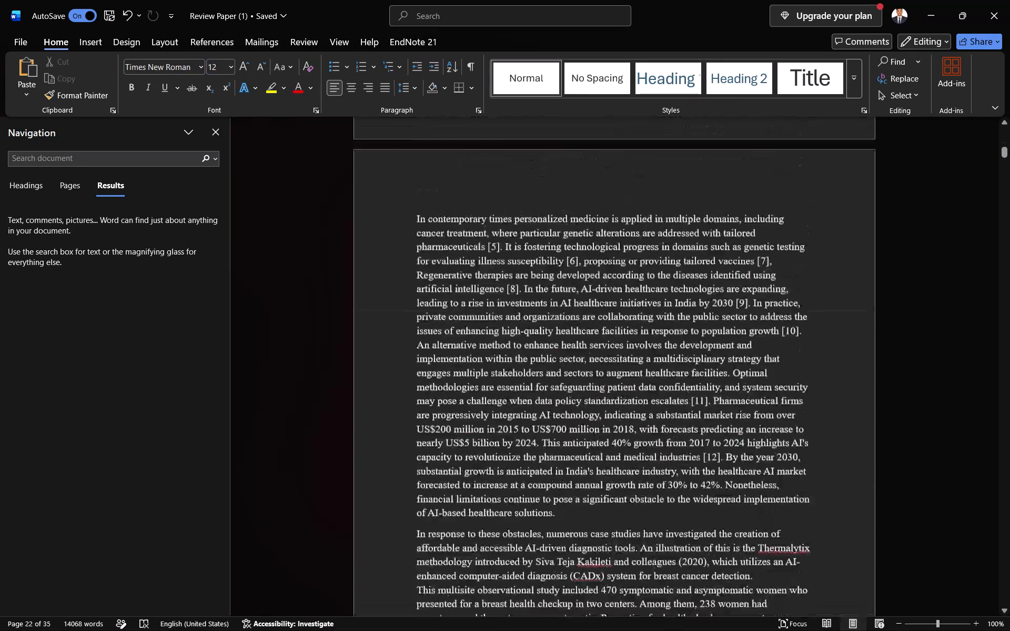
scroll(586, 394, down, 20)
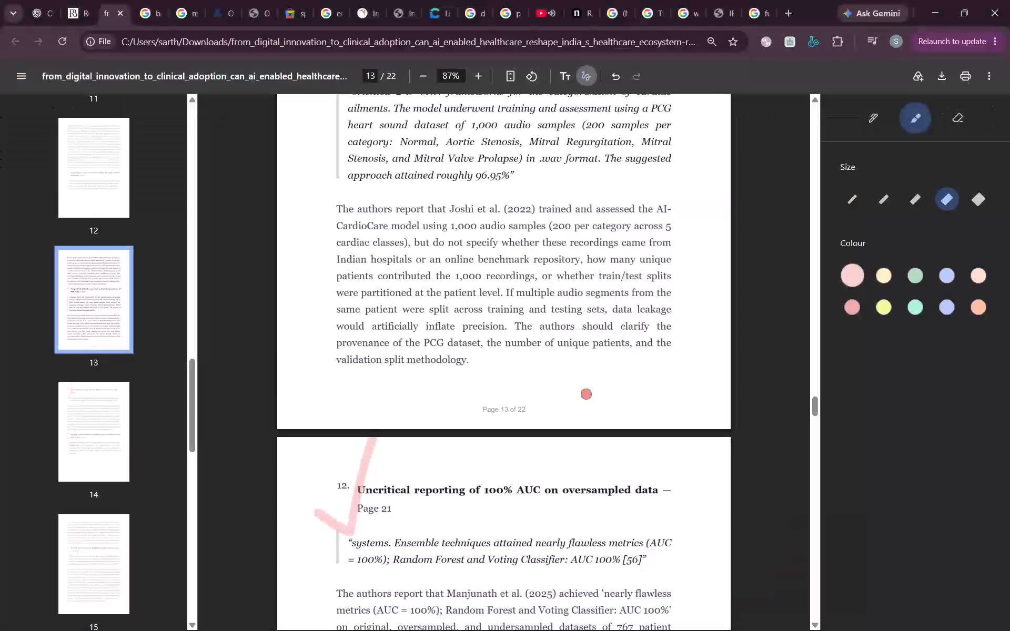
In the PDF in Chrome, examine review comments 9 to 11 on global benchmarks, qXR sensitivity and PCG audio sources.
scroll(691, 324, up, 11)
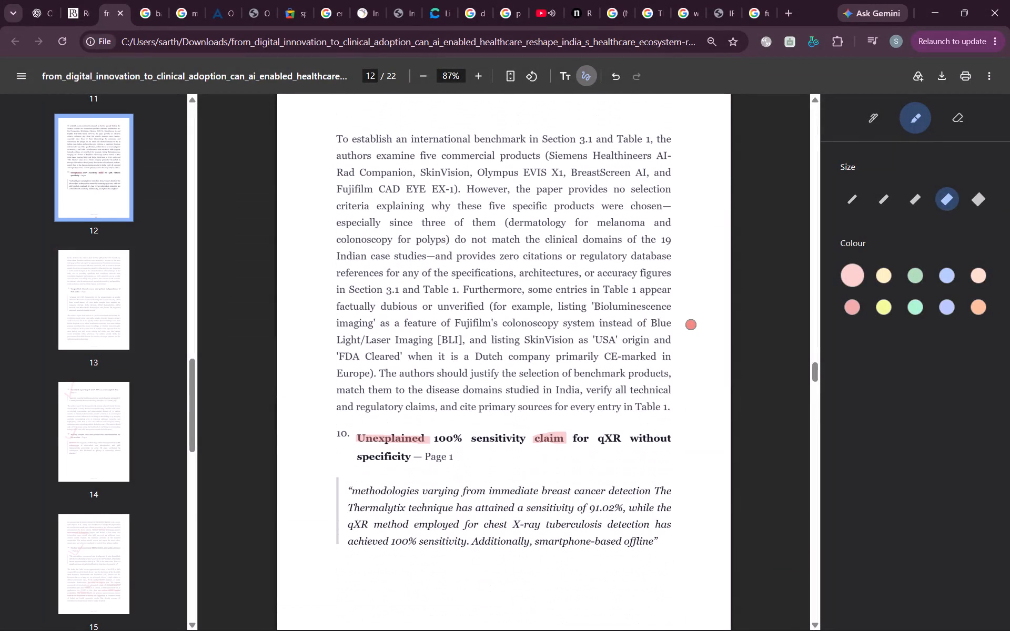
scroll(691, 324, up, 6)
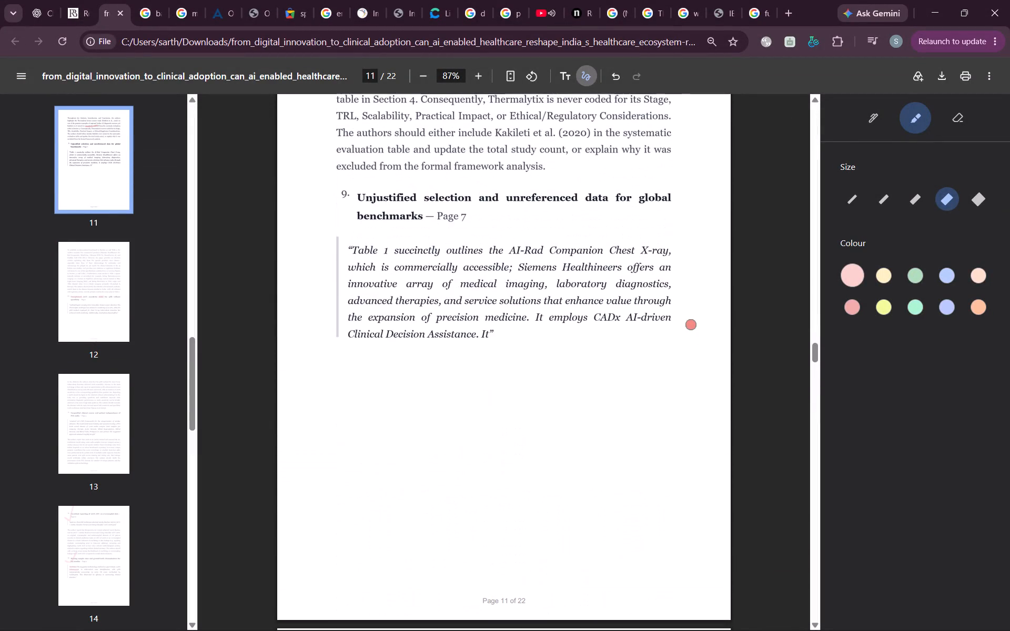
scroll(691, 324, down, 10)
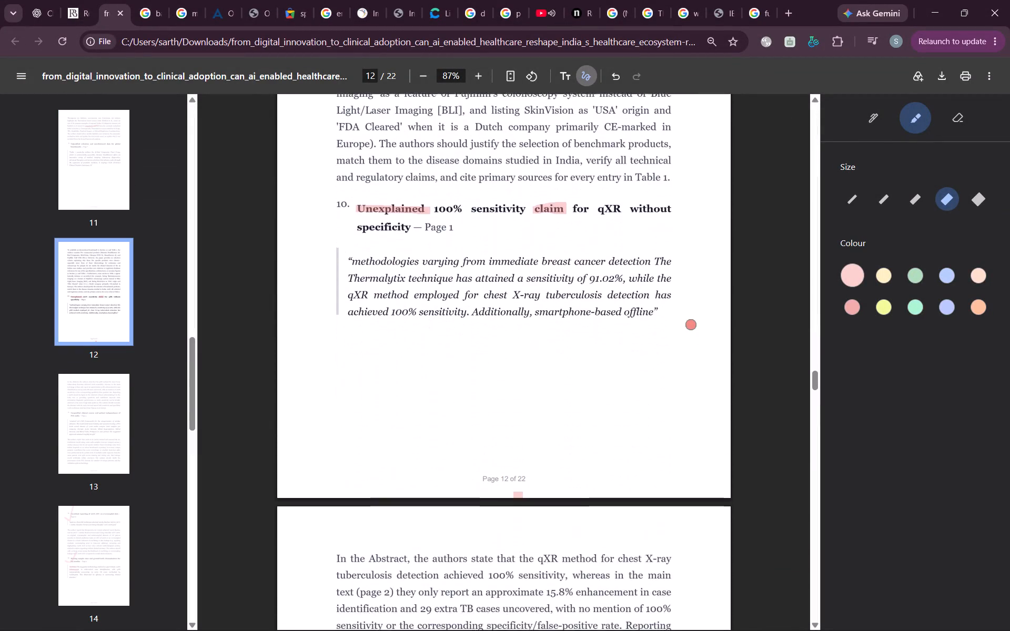
scroll(691, 324, down, 9)
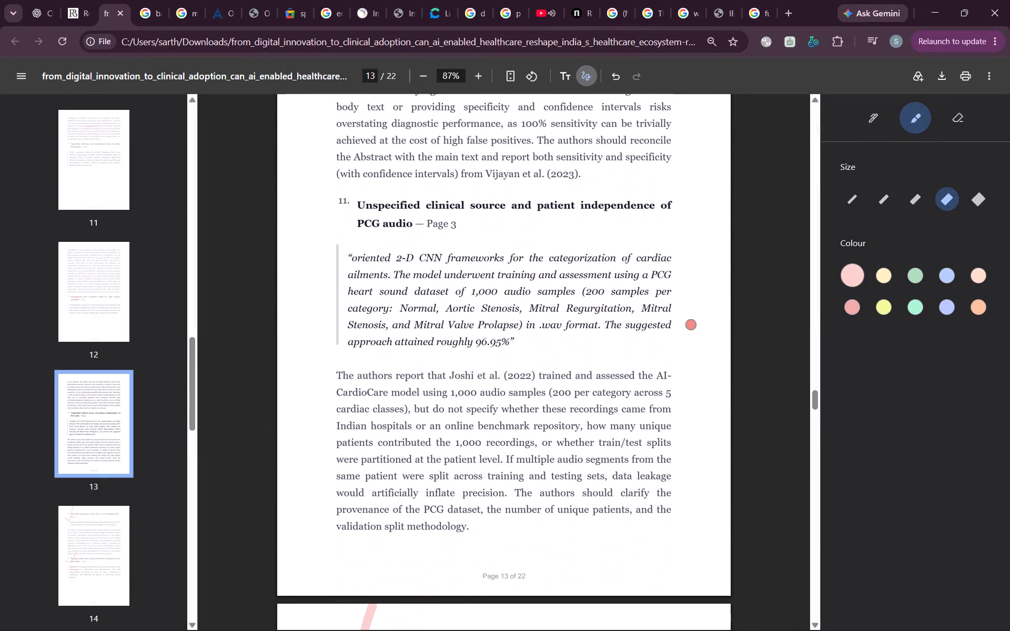
scroll(691, 324, down, 1)
scroll(691, 324, up, 2)
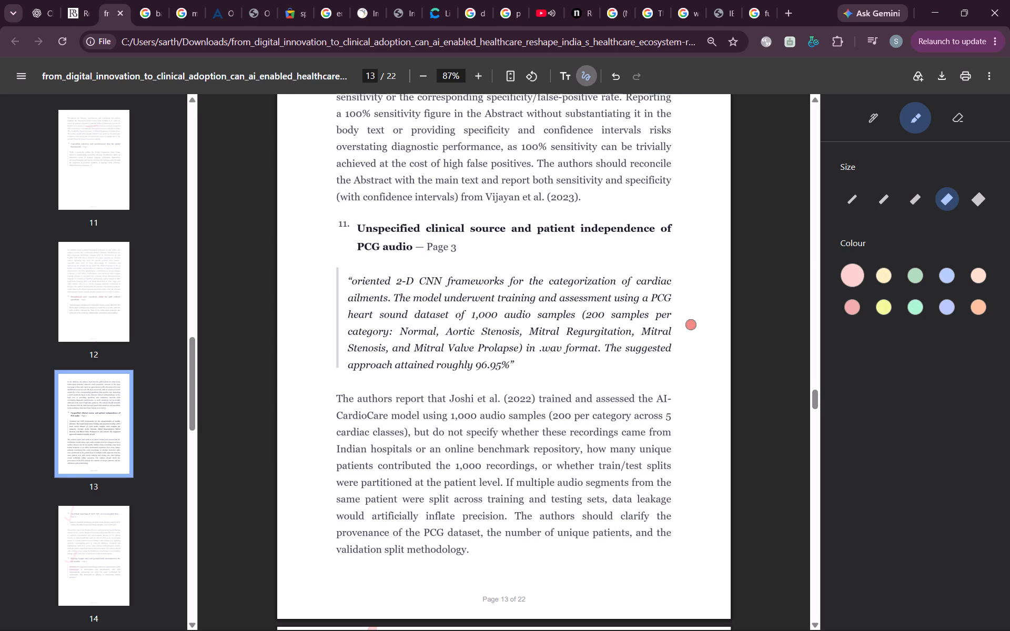
Take a screenshot of the PDF's full review comment 11 and attach it to a new prompt in the Google AI Mode conversation.
key(shift+super+s)
drag(288, 205, 683, 602)
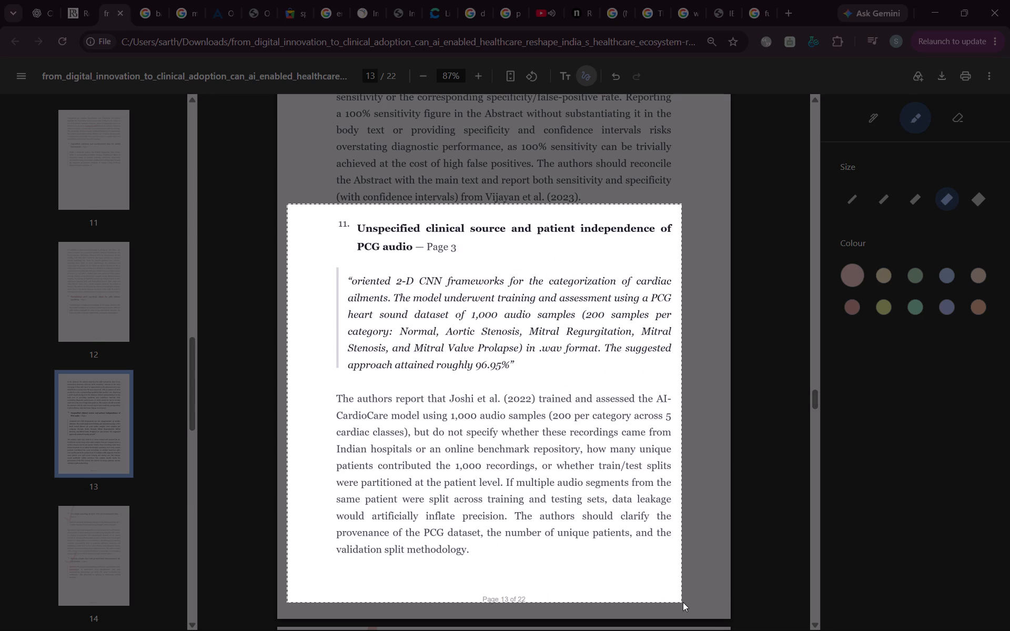
drag(683, 602, 701, 599)
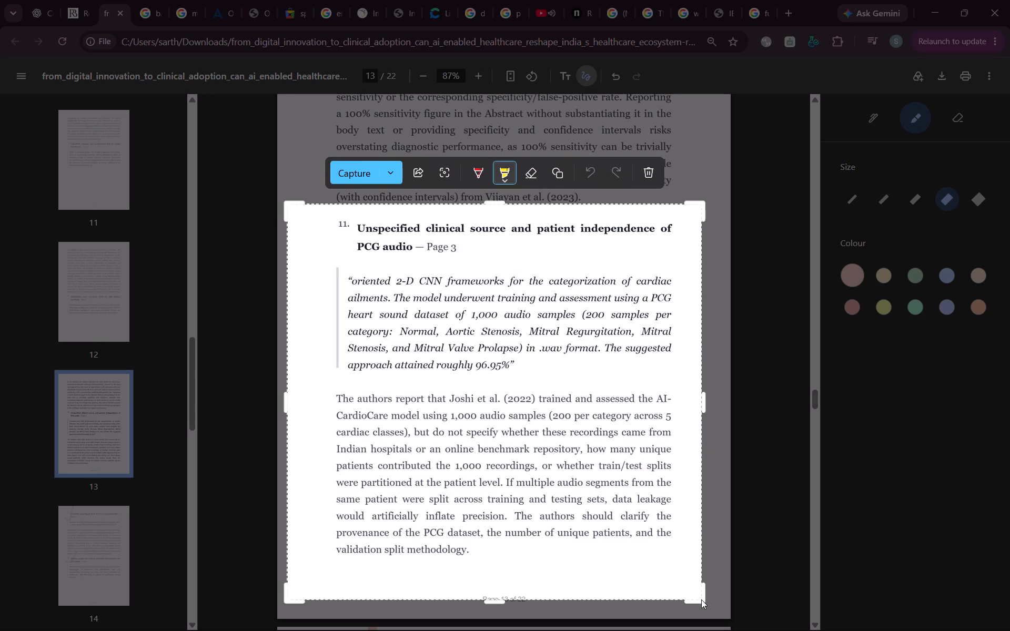
key(ctrl+c)
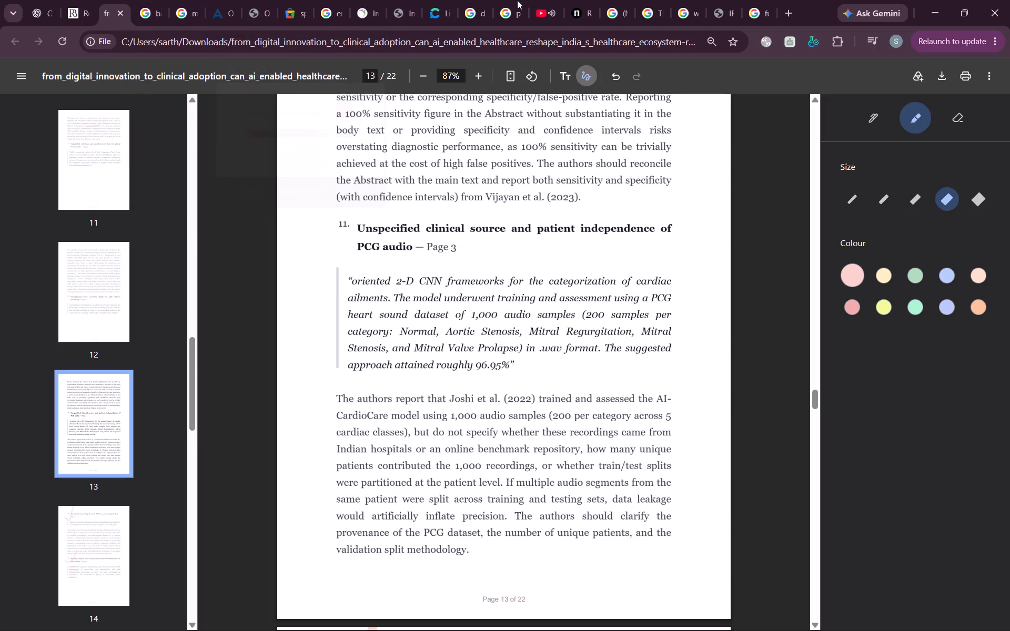
click(157, 6)
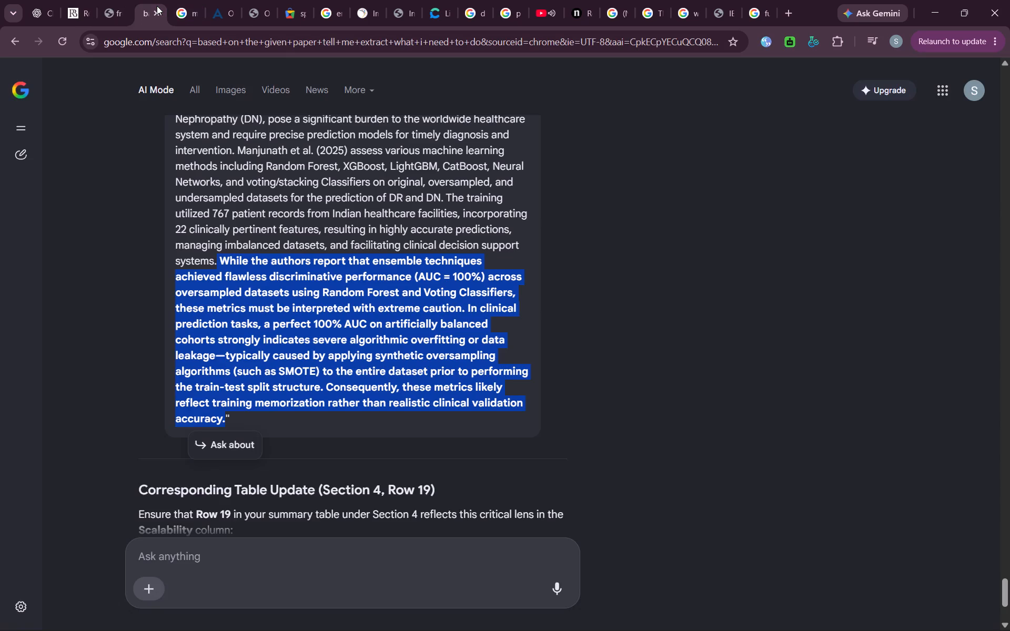
click(305, 552)
click(211, 559)
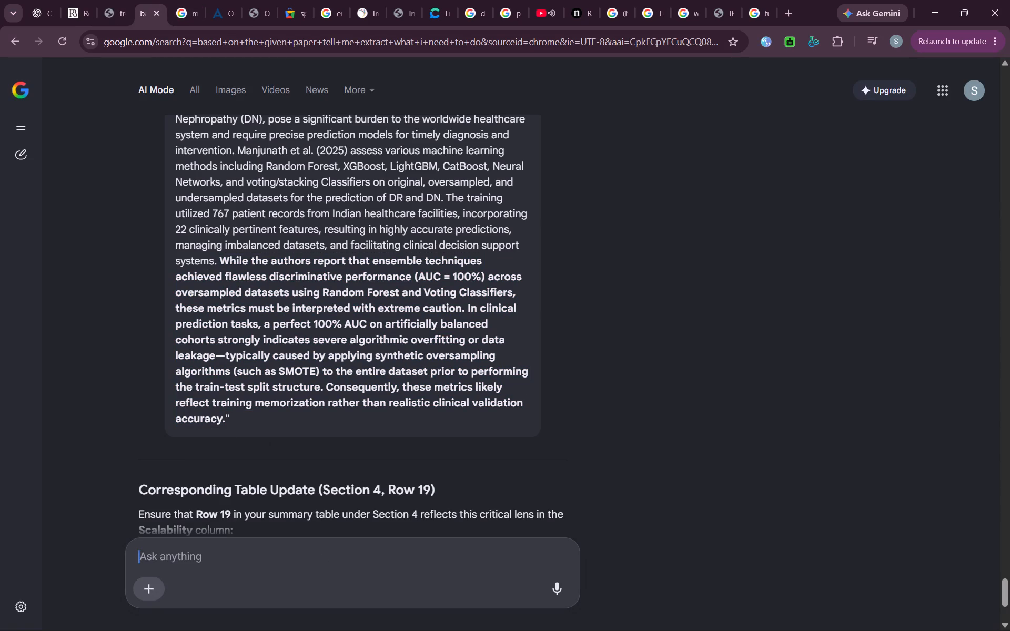
key(ctrl+v)
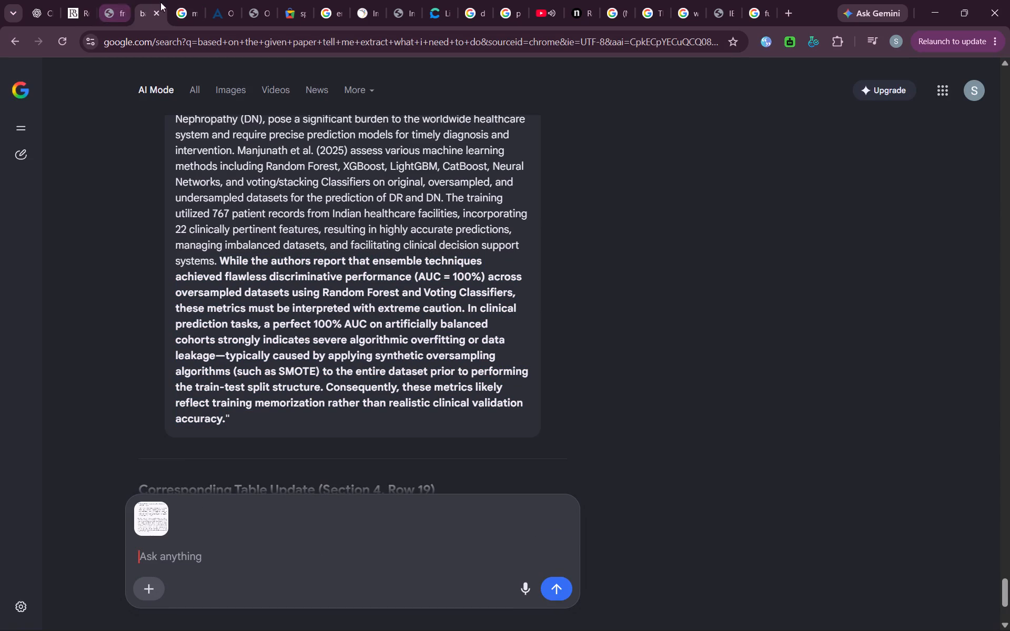
Recheck comment 11 in the PDF, then search the revised Word paper for "joshi" and view its first three mentions.
click(117, 2)
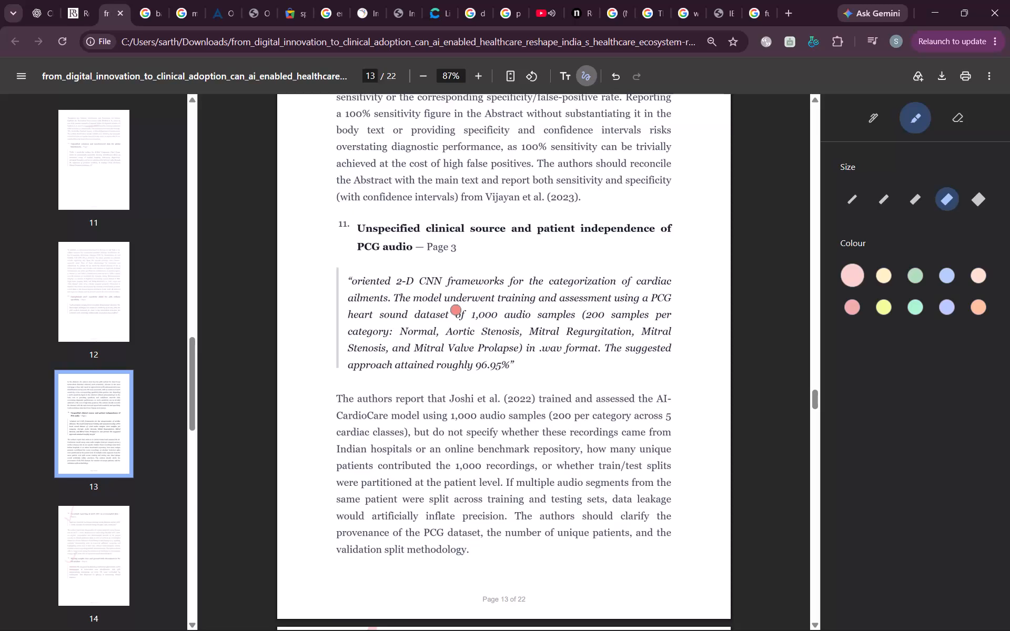
key(alt+Tab)
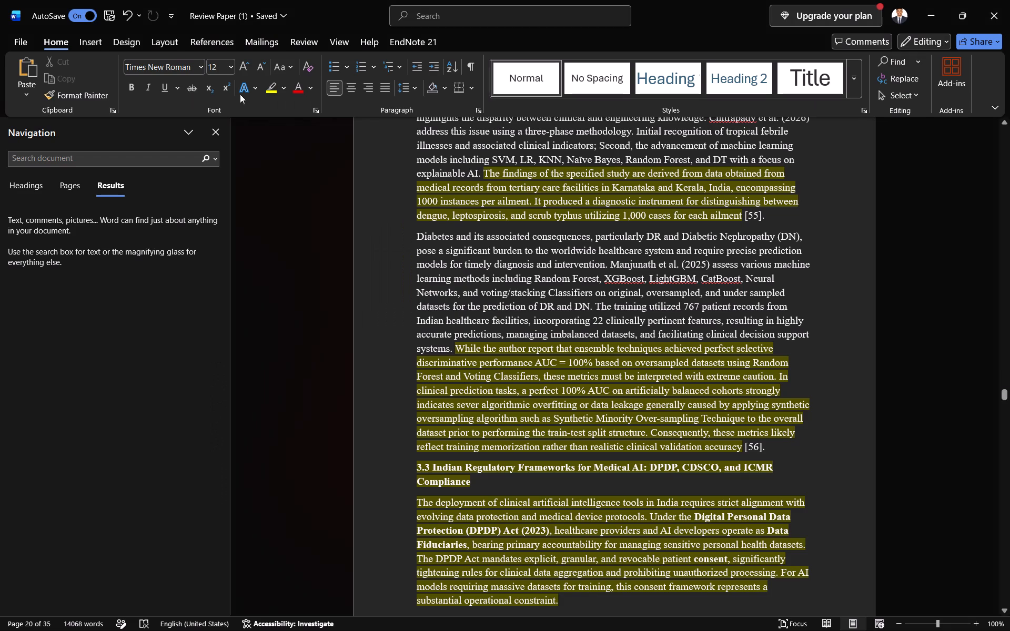
click(56, 152)
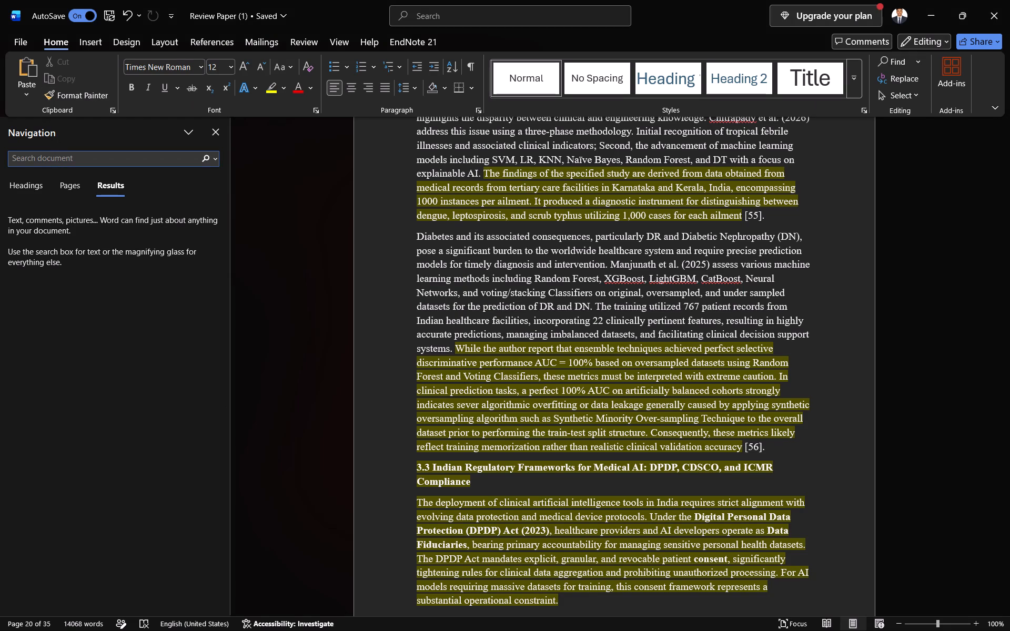
click(55, 156)
text(jo)
text(shi)
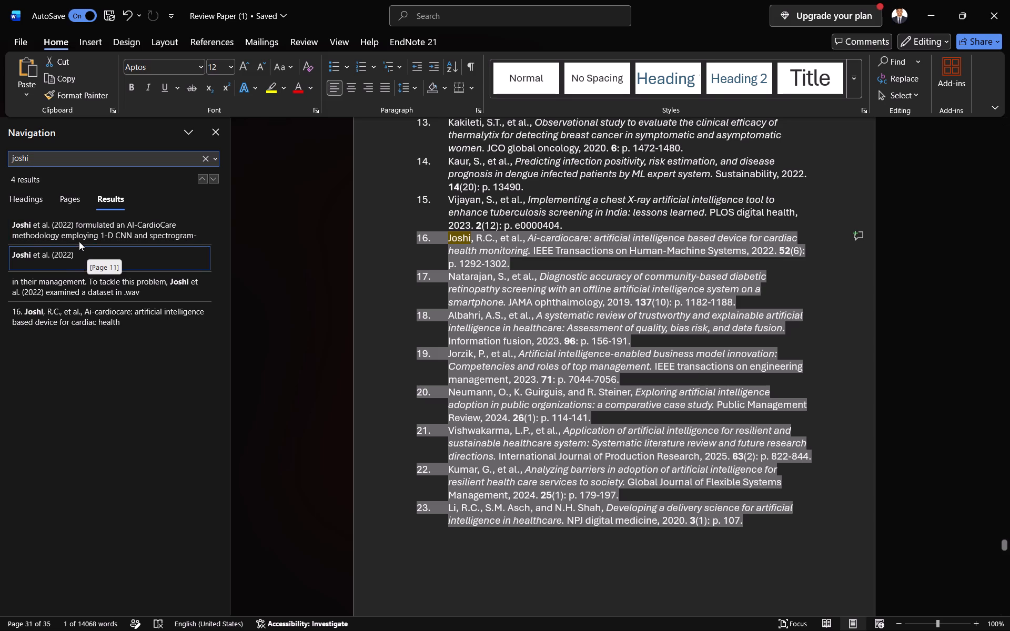
click(79, 239)
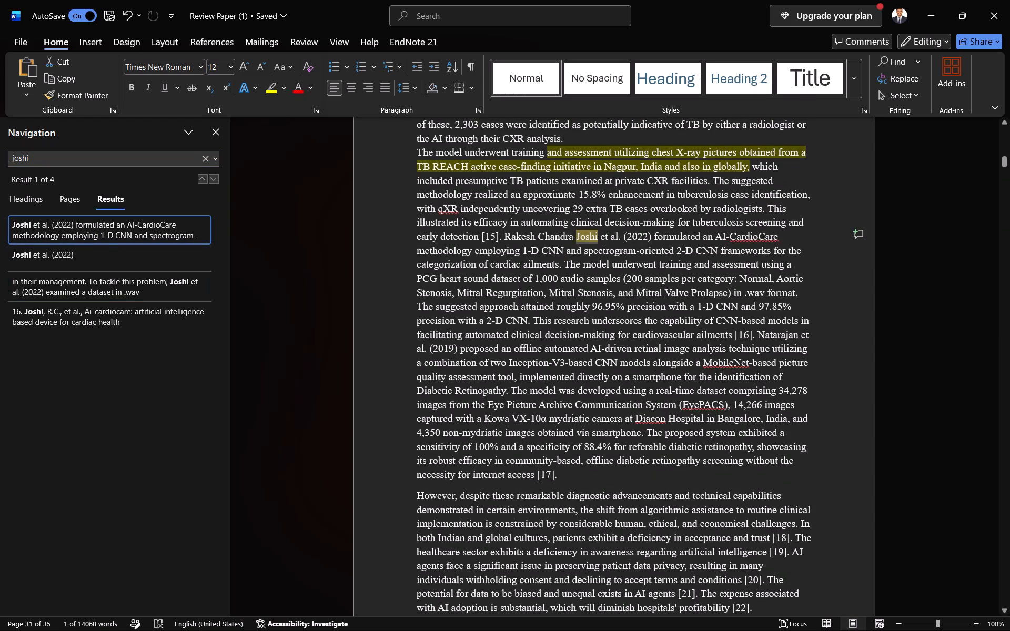
click(163, 261)
click(155, 279)
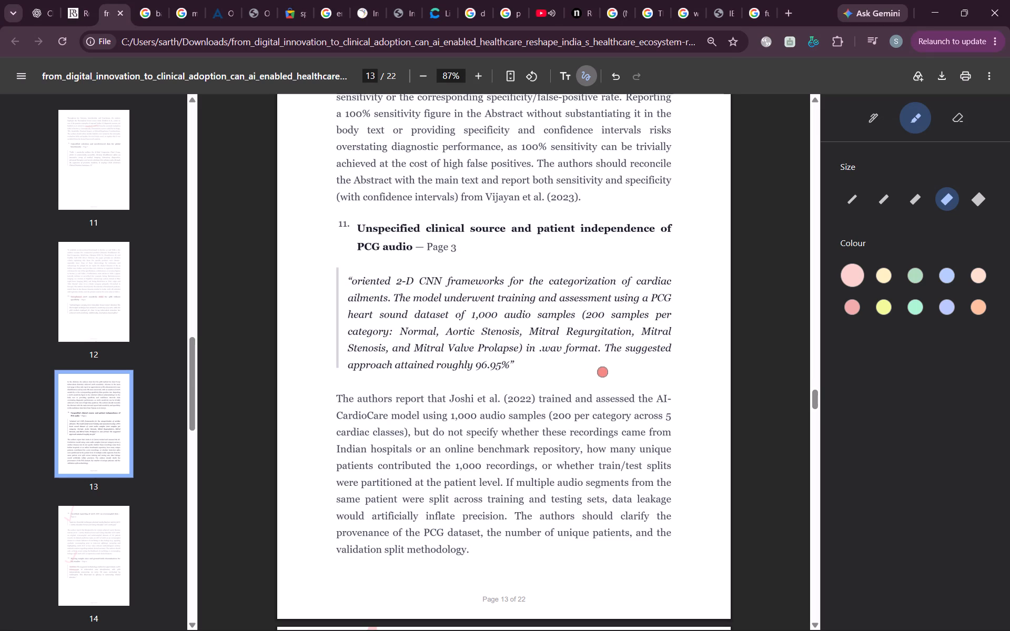
scroll(602, 372, down, 2)
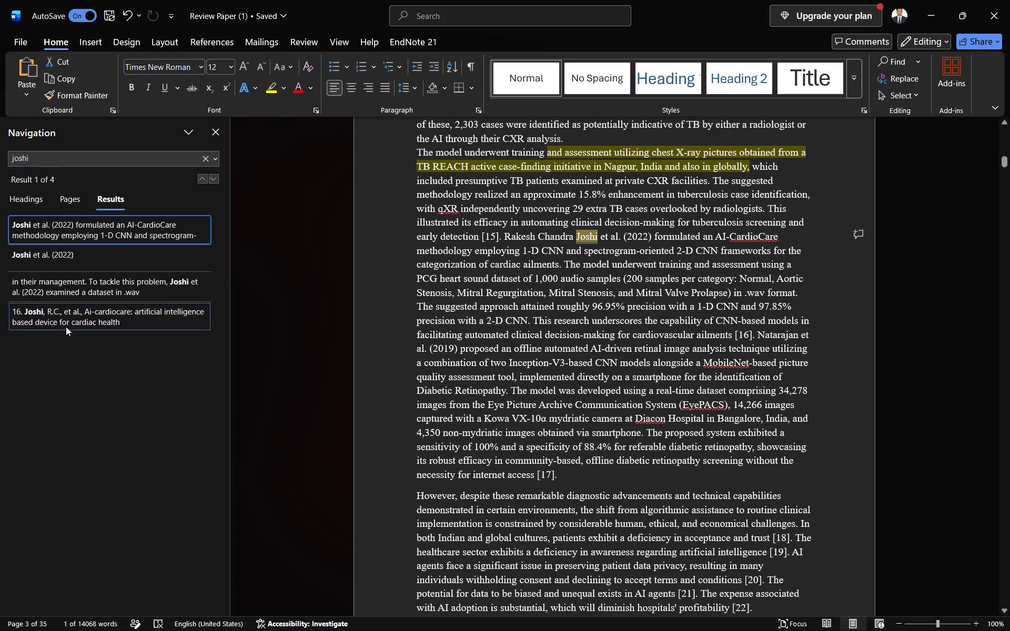
In the Word paper's reference list, copy the title of reference 16, "Ai-cardiocare: artificial intelligence based device for cardiac health monitoring".
click(66, 326)
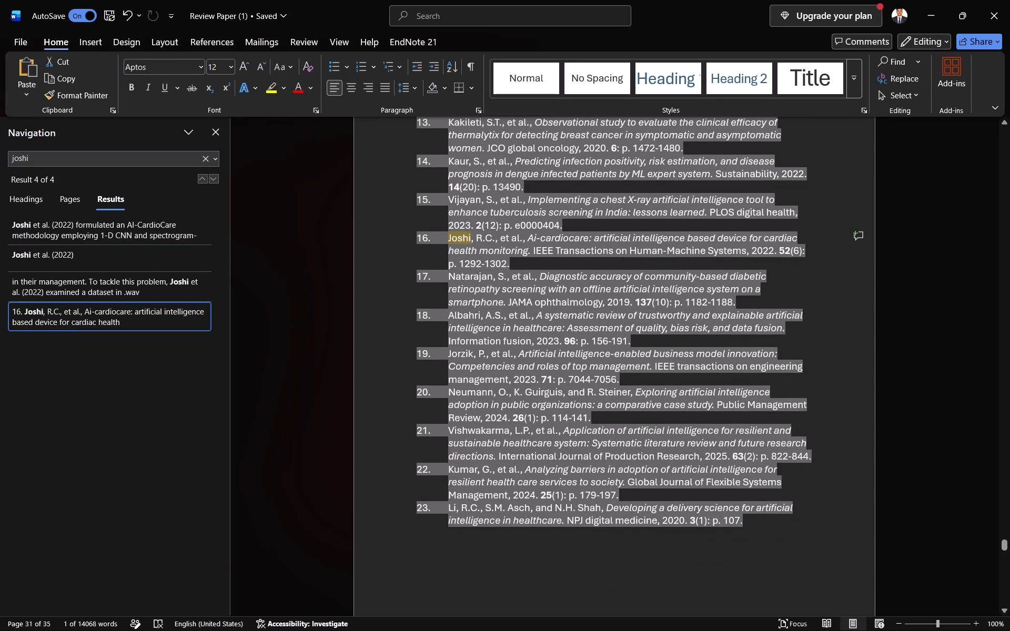
drag(529, 239, 526, 251)
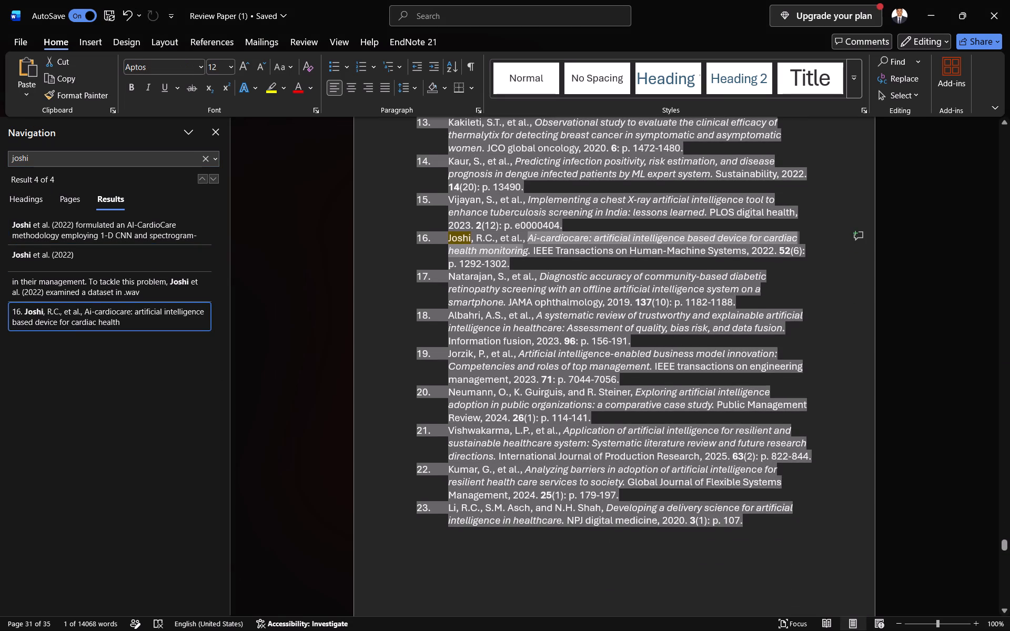
drag(526, 251, 531, 251)
key(ctrl+c)
key(ctrl+c)
In Chrome, return to Google Scholar from the Thermalytix article and search for "Ai-cardiocare: artificial intelligence based device for cardiac health monitoring".
key(alt+Tab)
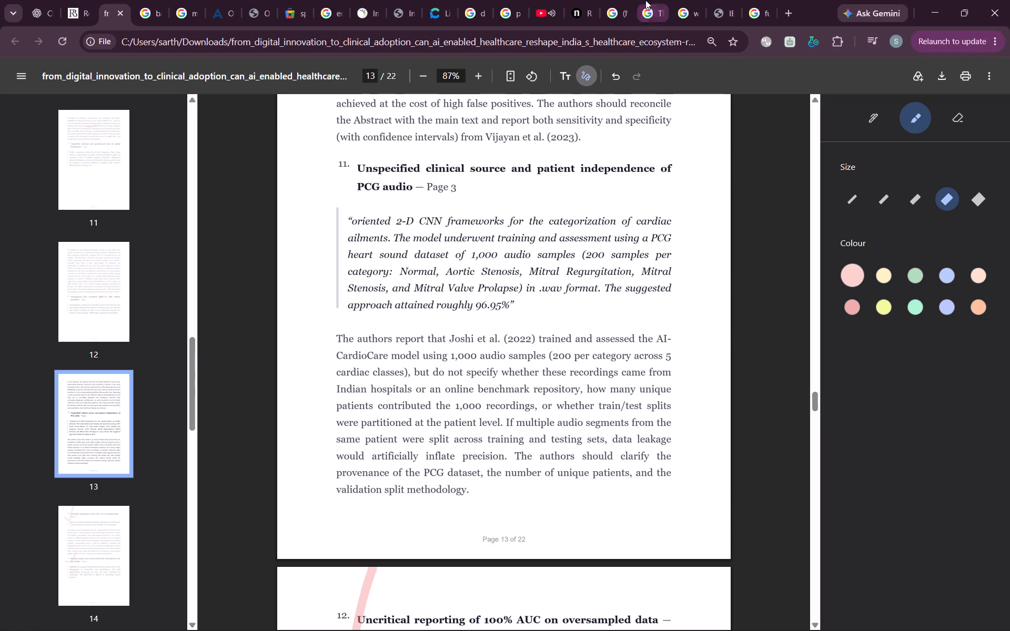
click(215, 7)
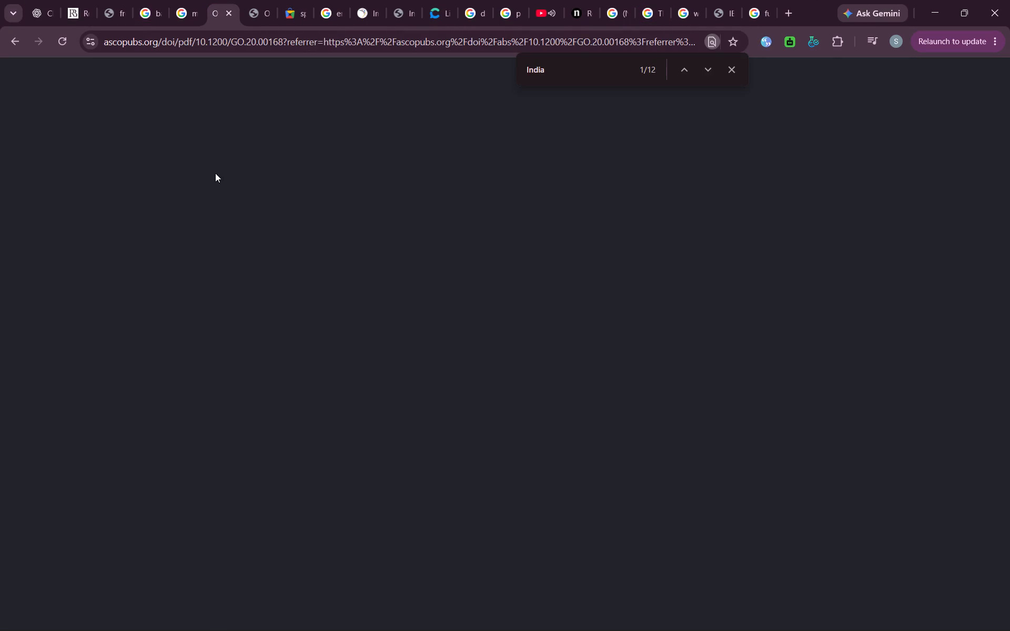
scroll(215, 173, right, 12)
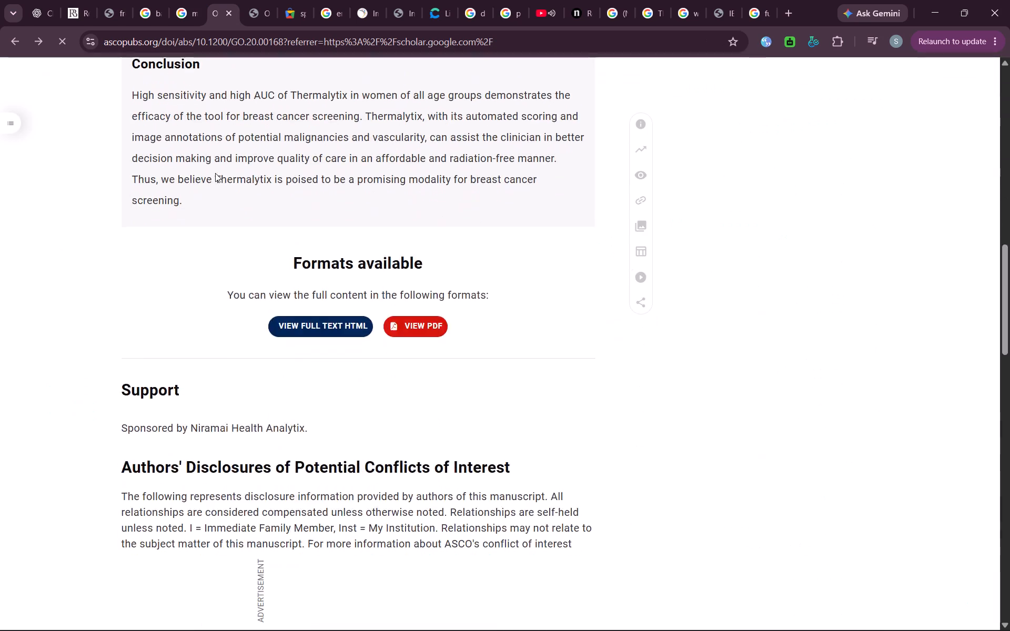
scroll(215, 173, right, 7)
click(216, 78)
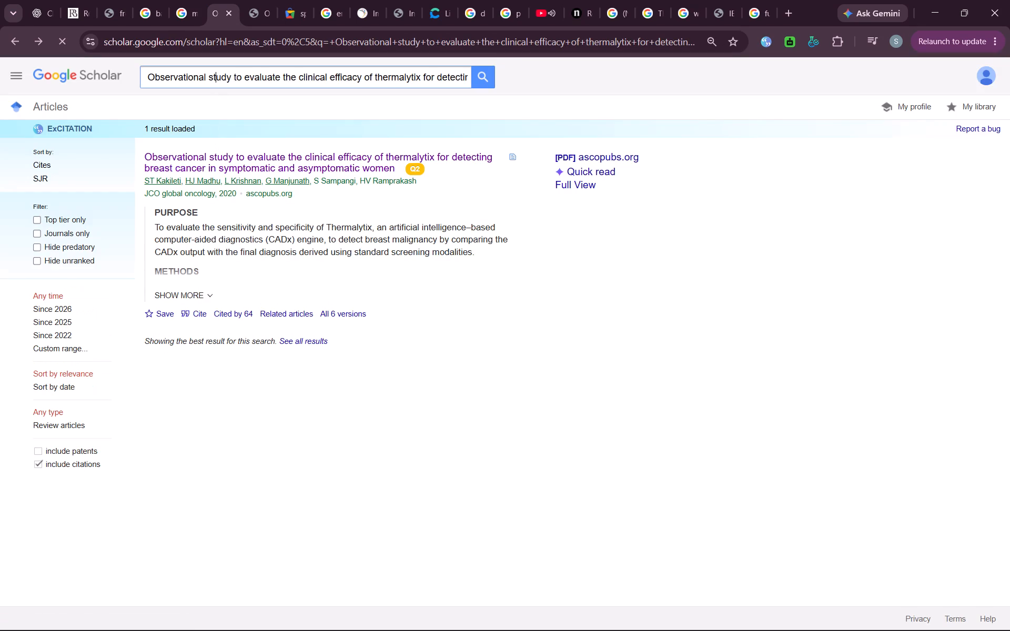
key(ctrl+a)
key(ctrl+v)
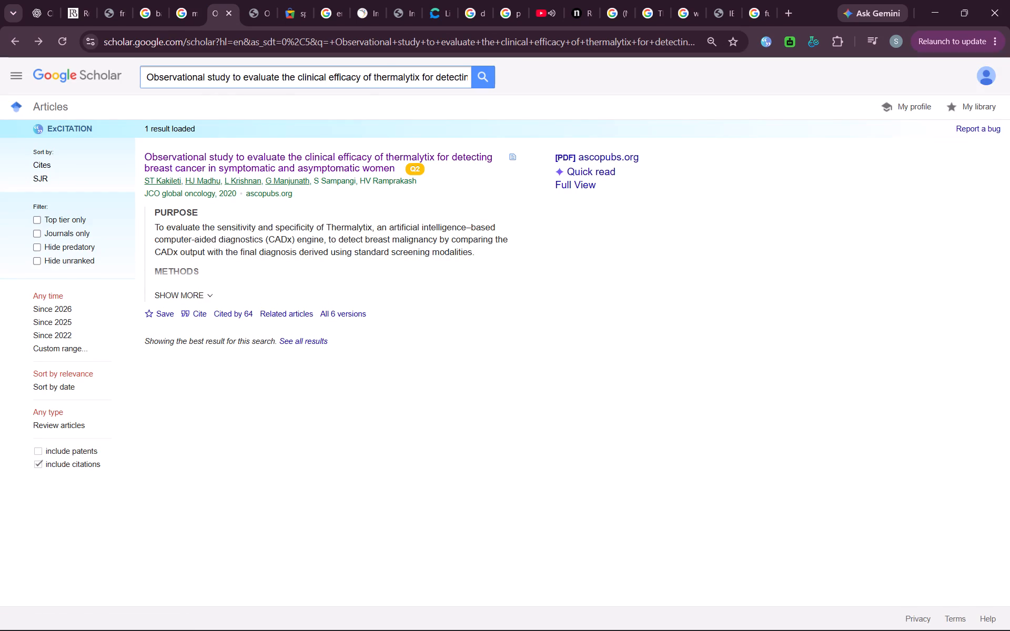
key(Return)
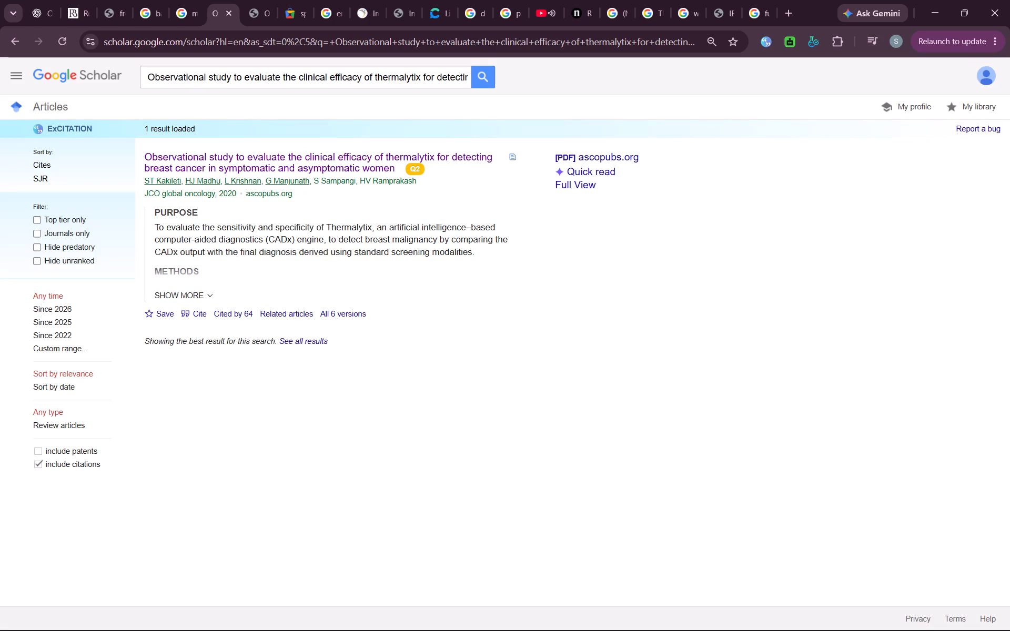
click(224, 76)
click(224, 76)
key(ctrl+a)
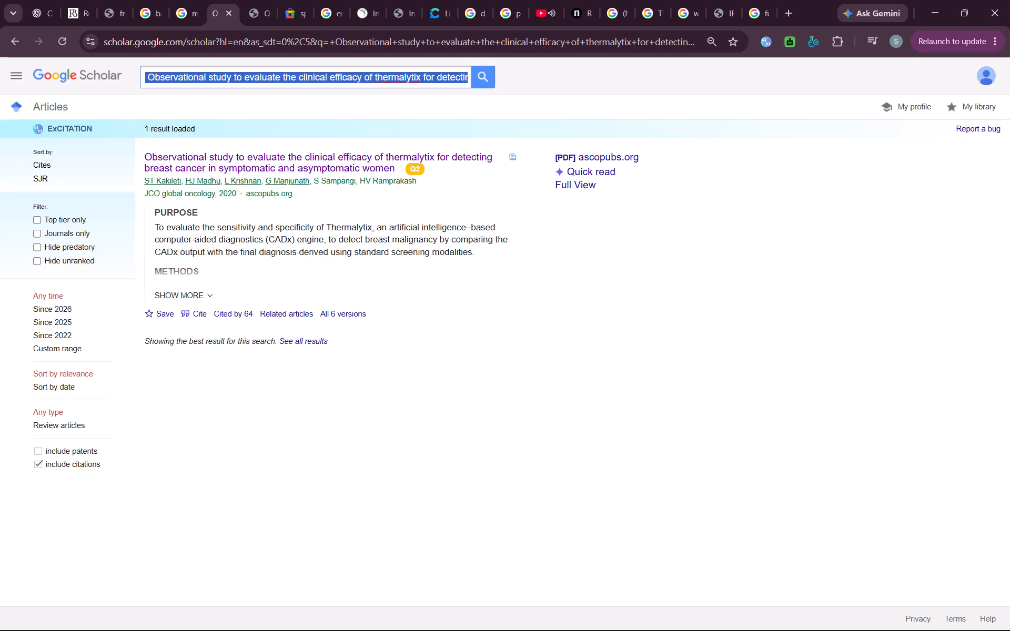
key(BackSpace)
key(ctrl+v)
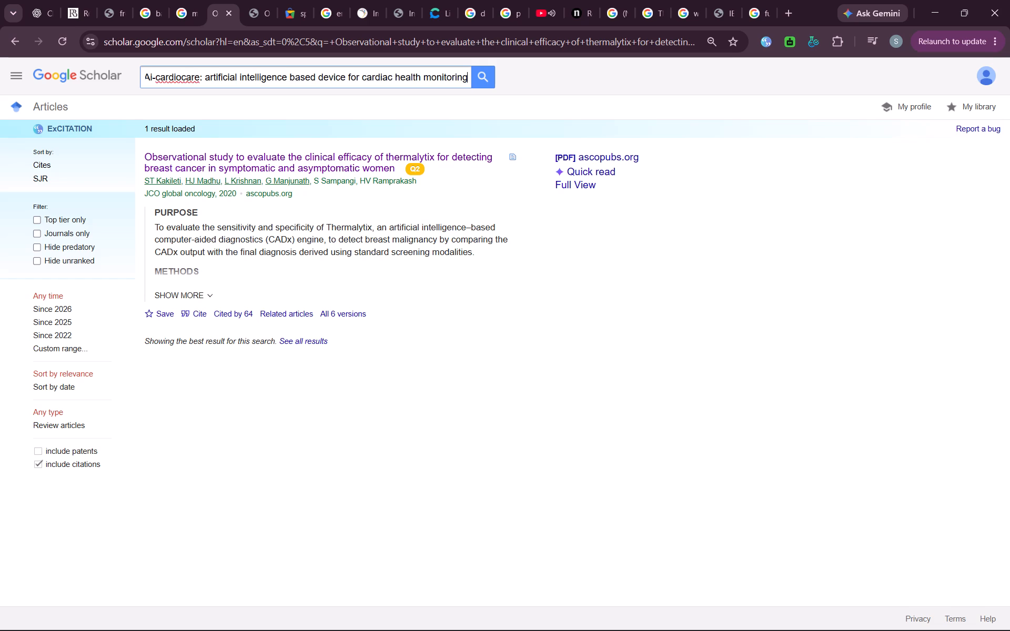
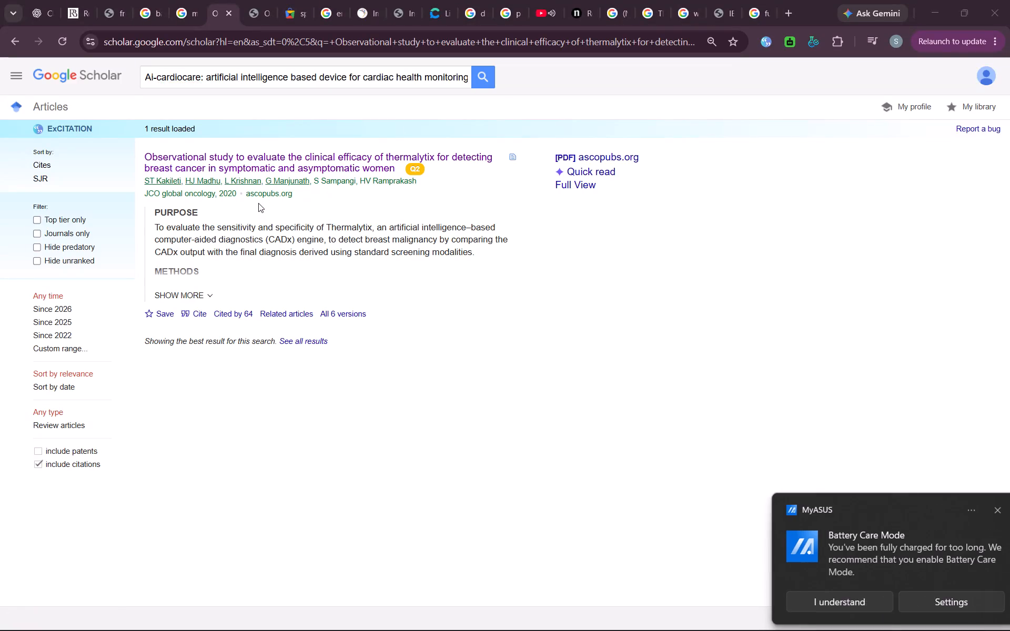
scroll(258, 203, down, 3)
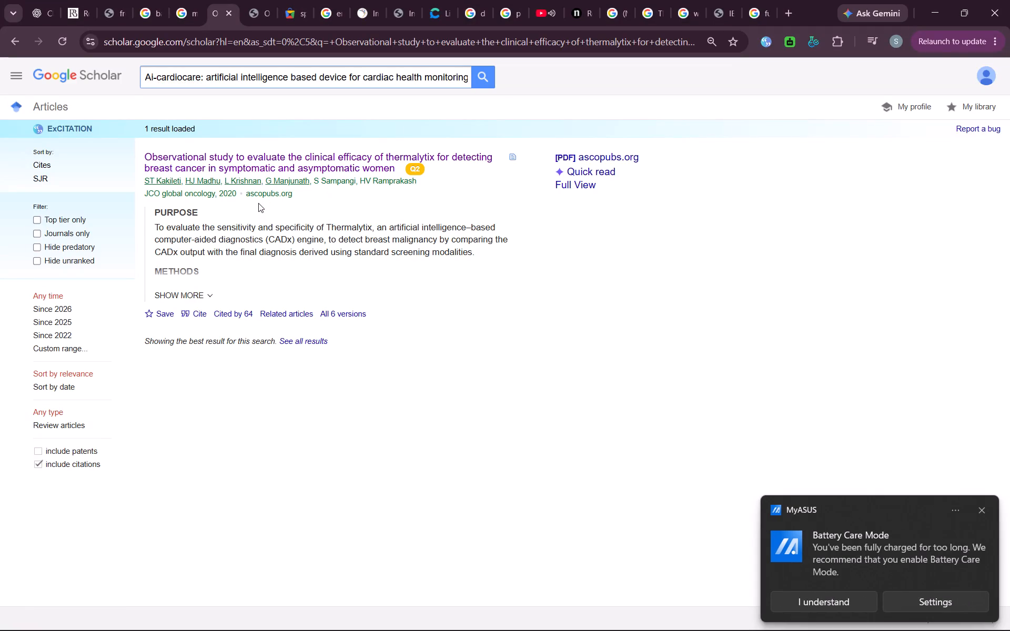
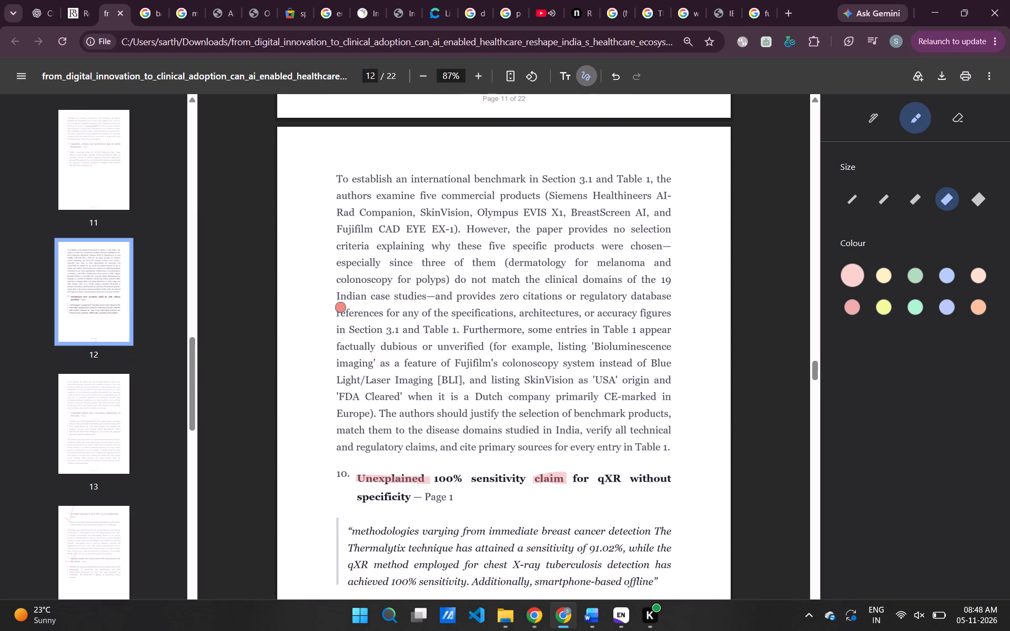
scroll(340, 307, down, 2)
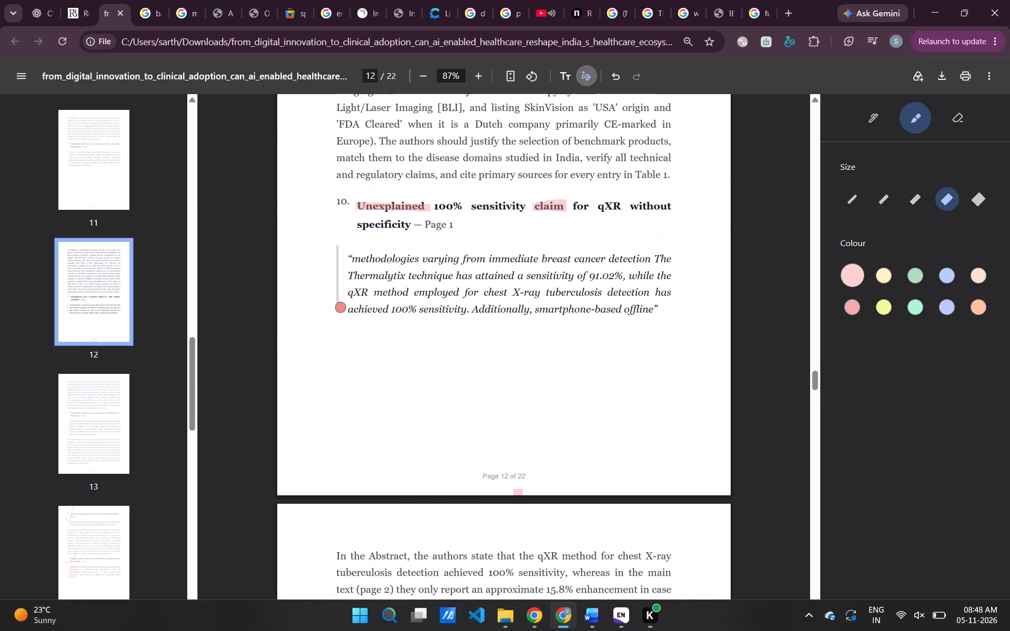
scroll(340, 307, down, 2)
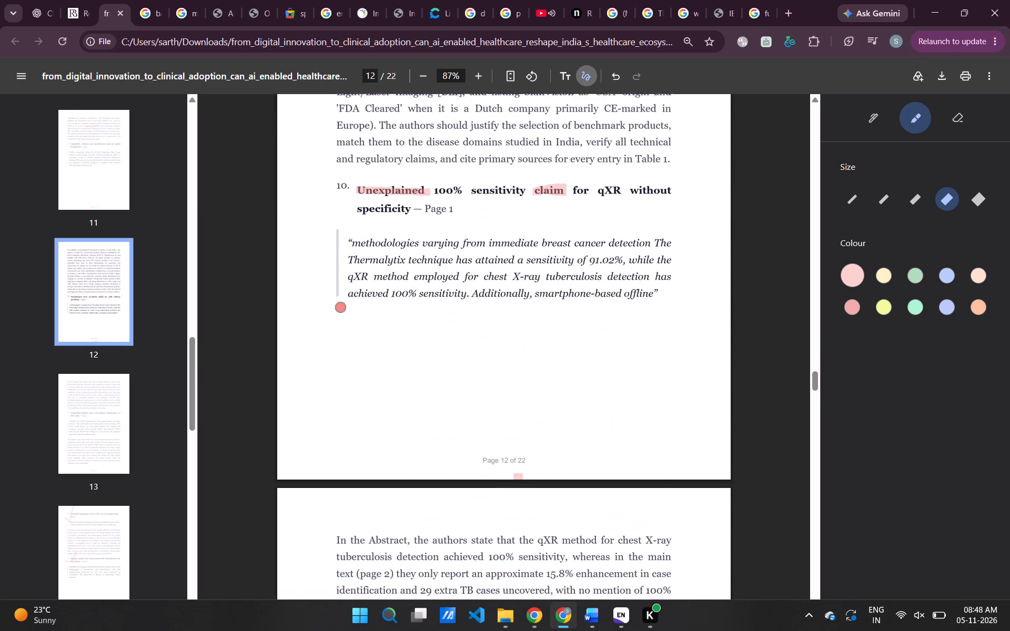
scroll(340, 307, down, 3)
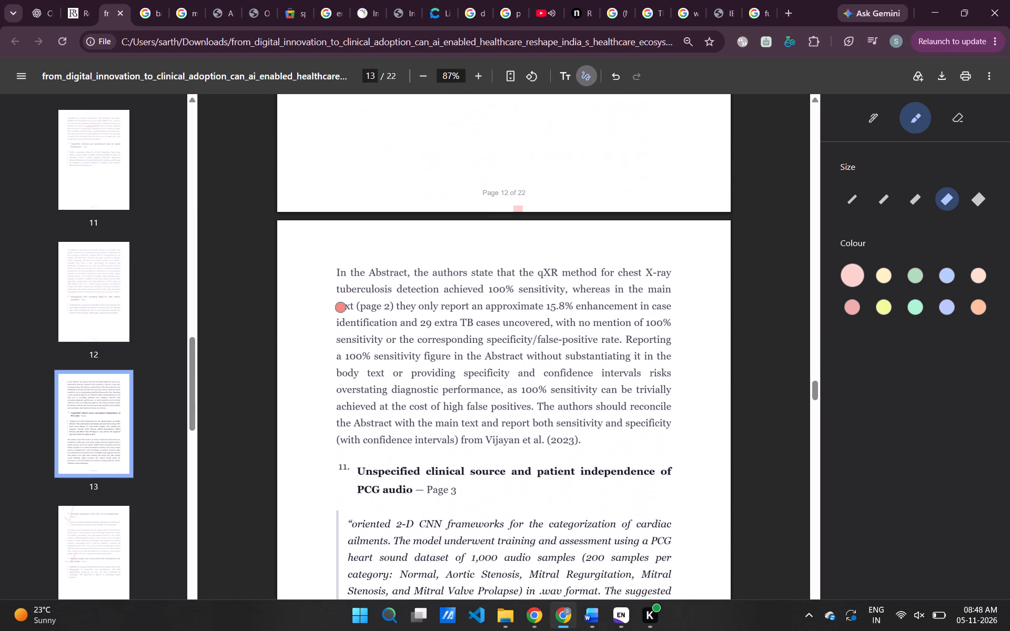
scroll(340, 307, down, 2)
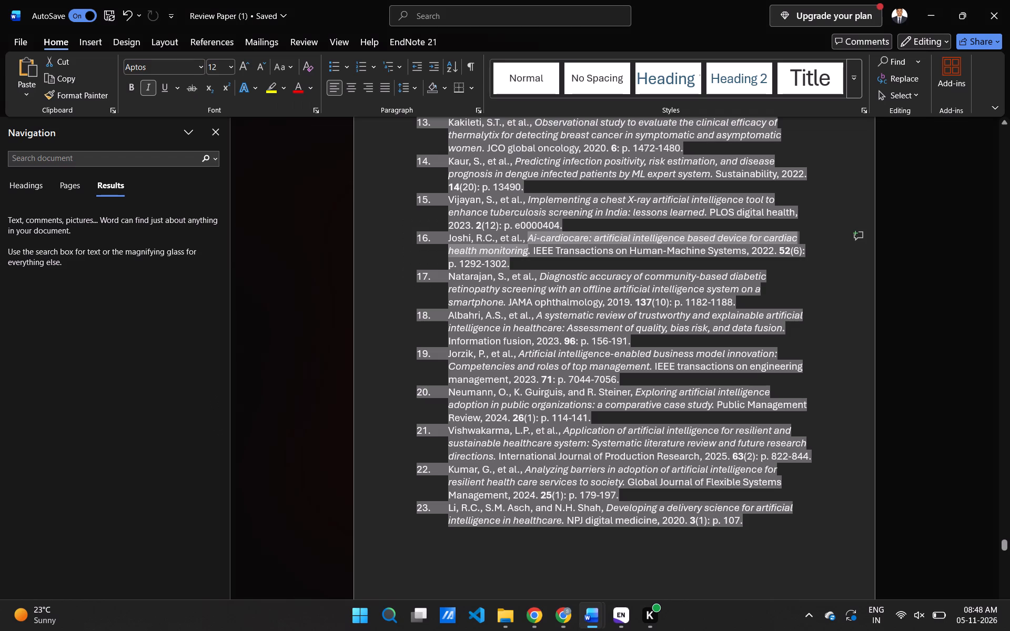
Switch to Word and save the Review Paper (1) document.
key(ctrl+s)
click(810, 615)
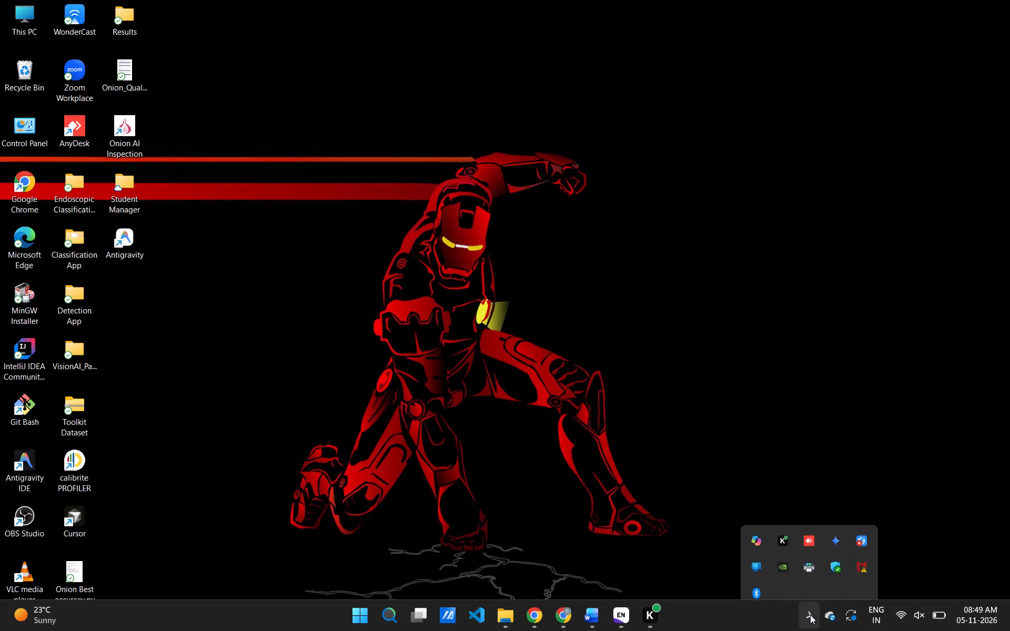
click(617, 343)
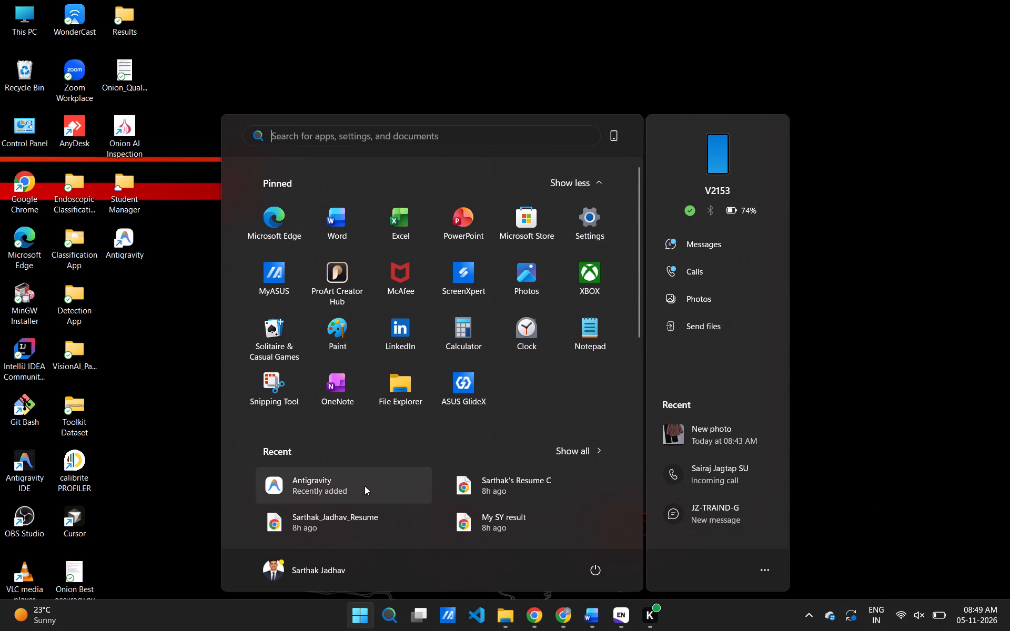
Put the computer to sleep.
click(588, 568)
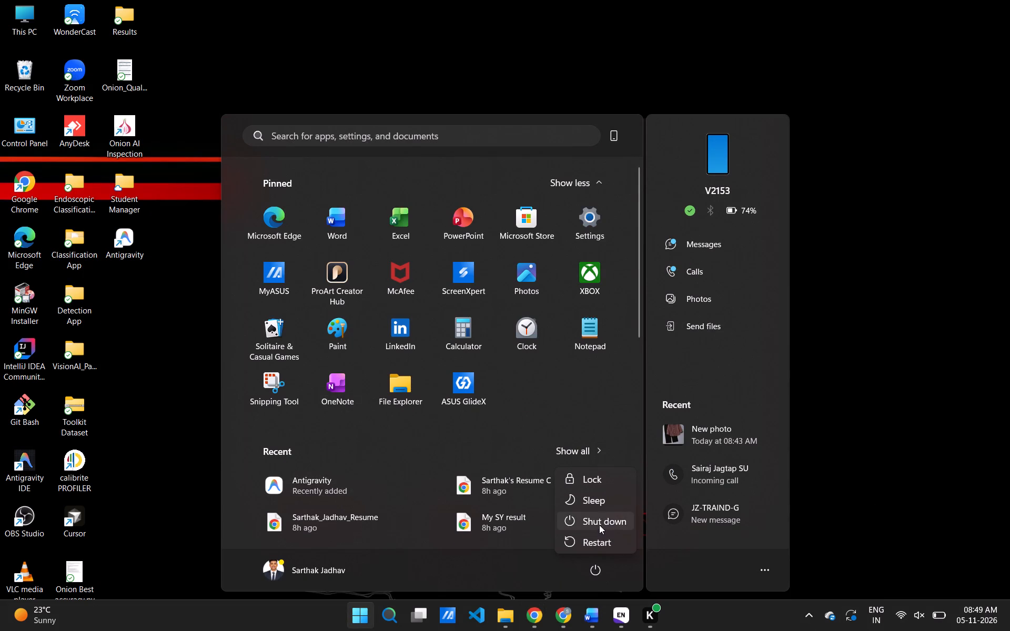
click(602, 502)
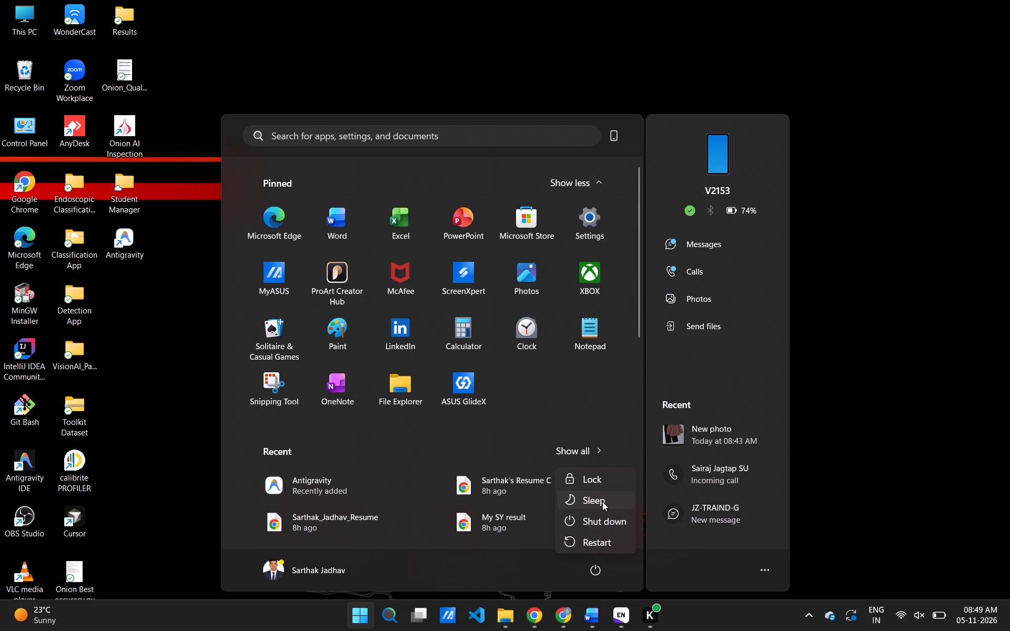